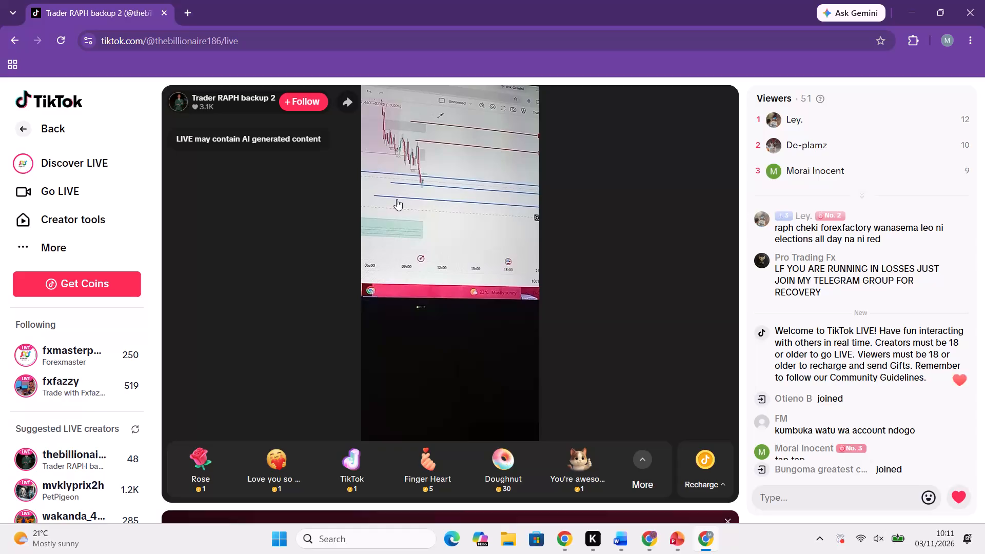
# Read through the recent and earlier viewer messages in the live stream's chat.
pyautogui.scroll(-2, 869, 373)
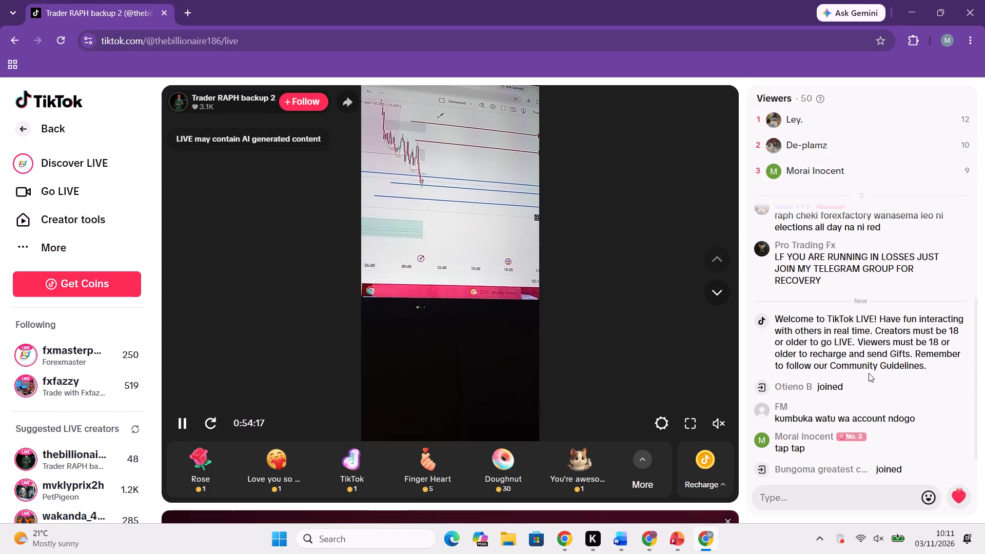
pyautogui.scroll(-3, 869, 373)
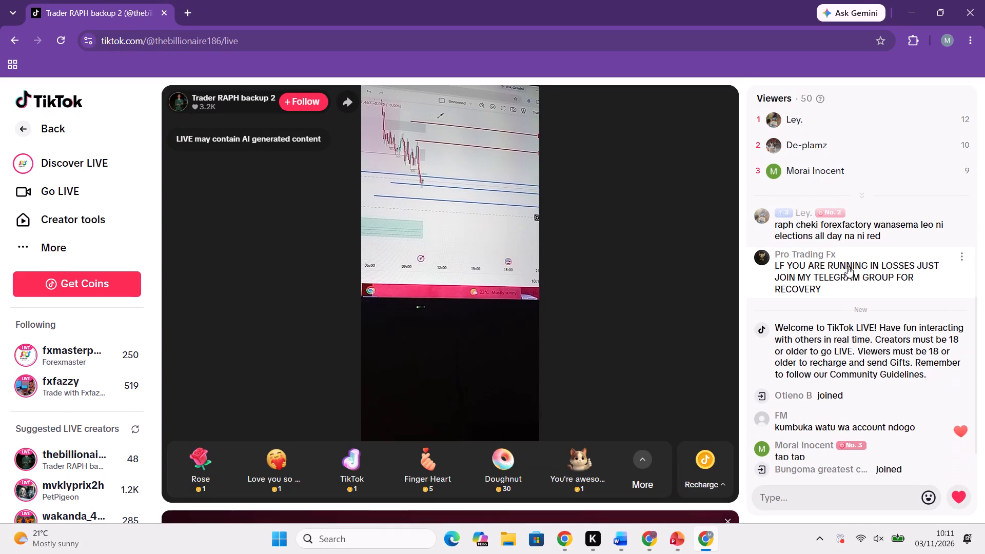
pyautogui.scroll(-3, 911, 264)
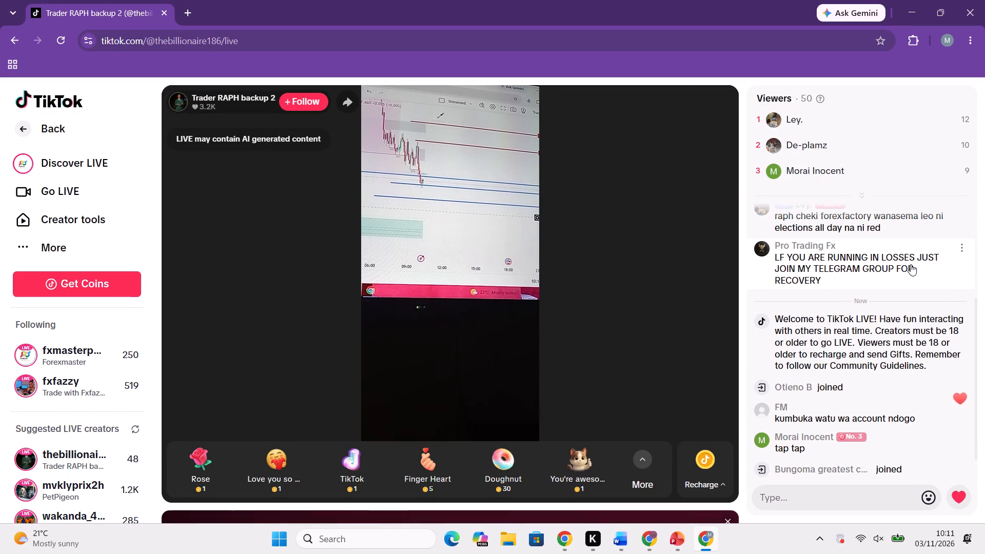
pyautogui.scroll(5, 876, 311)
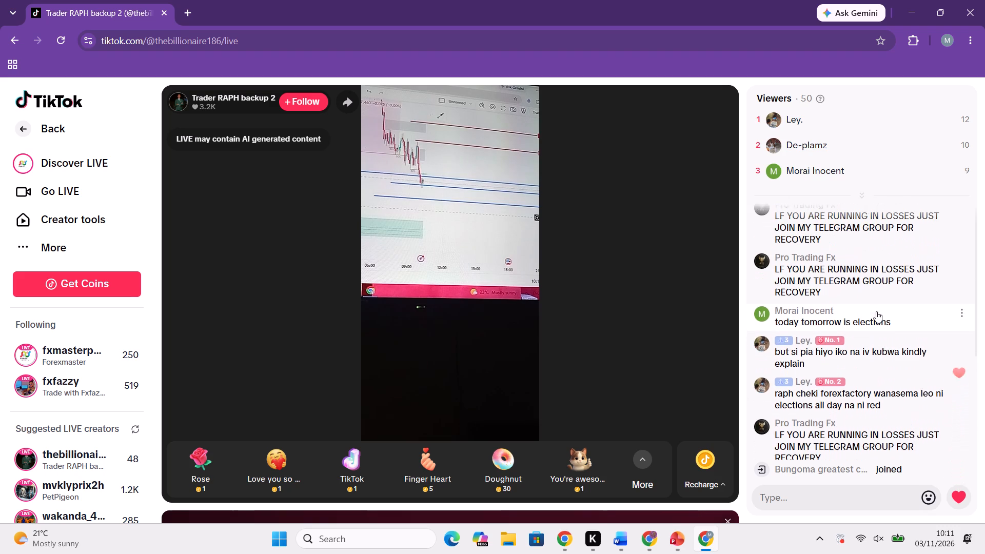
pyautogui.scroll(6, 876, 311)
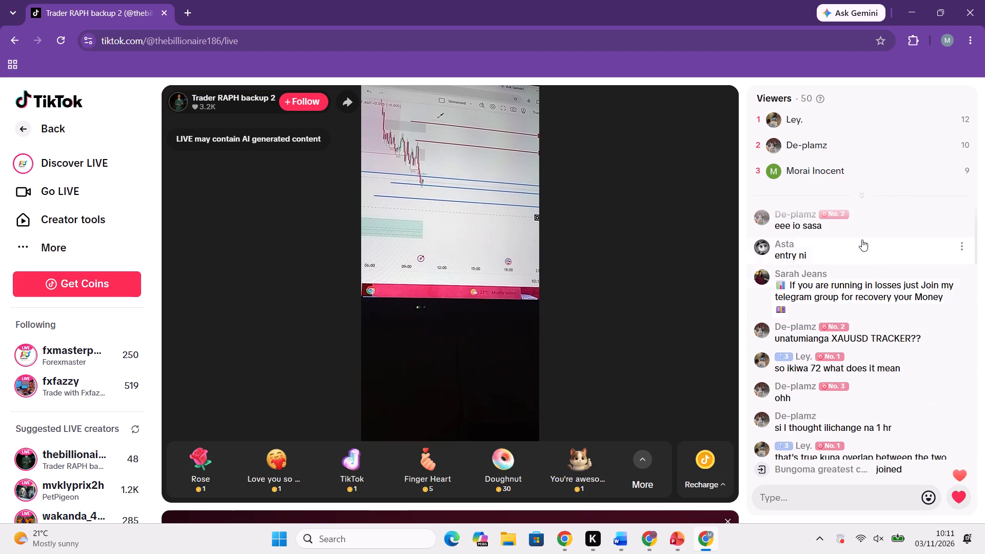
pyautogui.scroll(4, 850, 308)
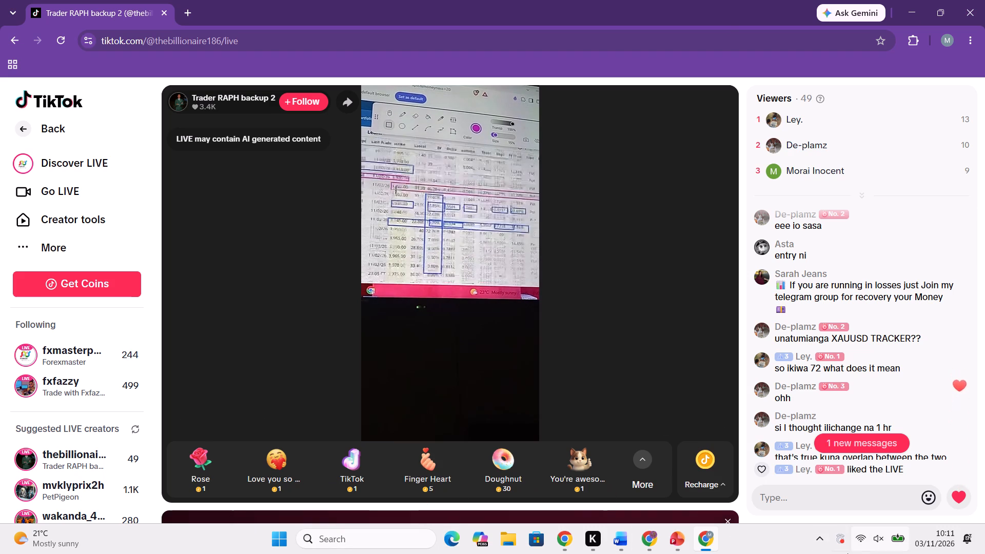
# Switch to the 7818402 presentation in PowerPoint and display slide 2, "Collaborating with Patients and Families".
pyautogui.click(674, 542)
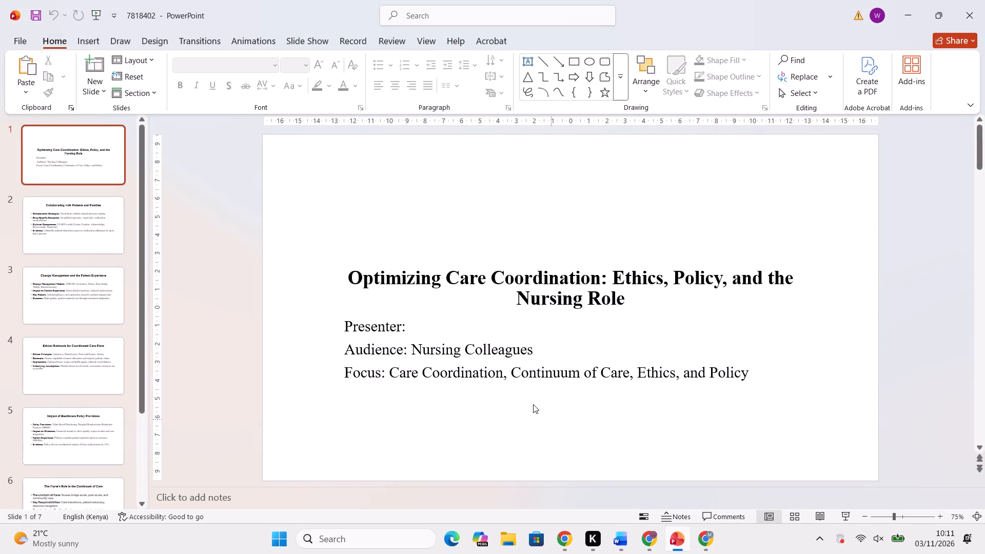
pyautogui.click(44, 204)
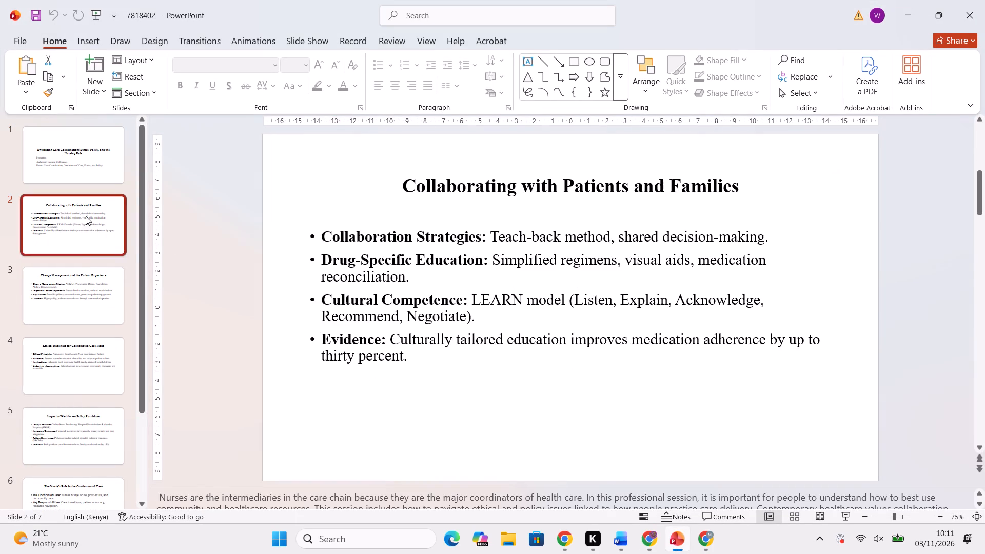
# Look over the opening of the Approved Project Concept Note in Word, and return to the PowerPoint presentation.
pyautogui.click(621, 540)
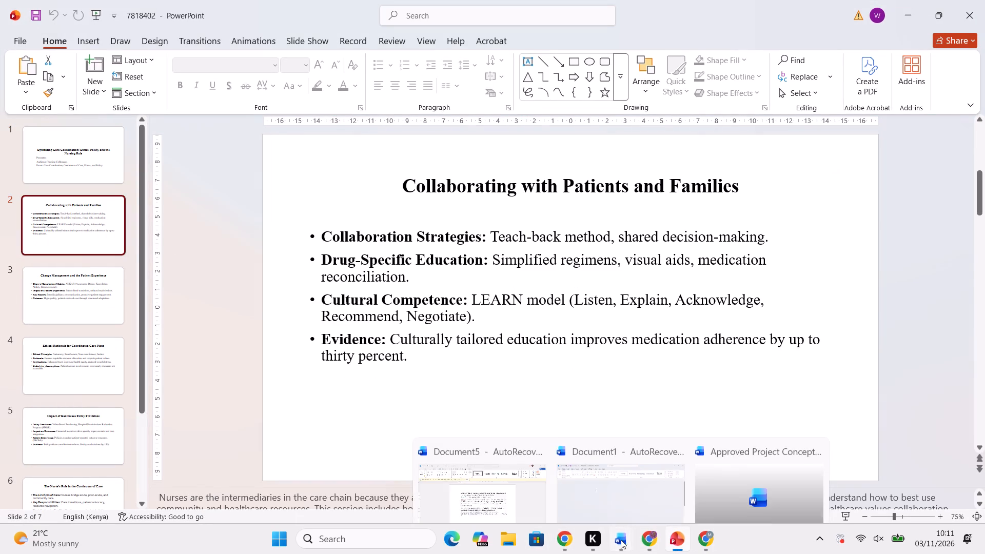
pyautogui.click(763, 492)
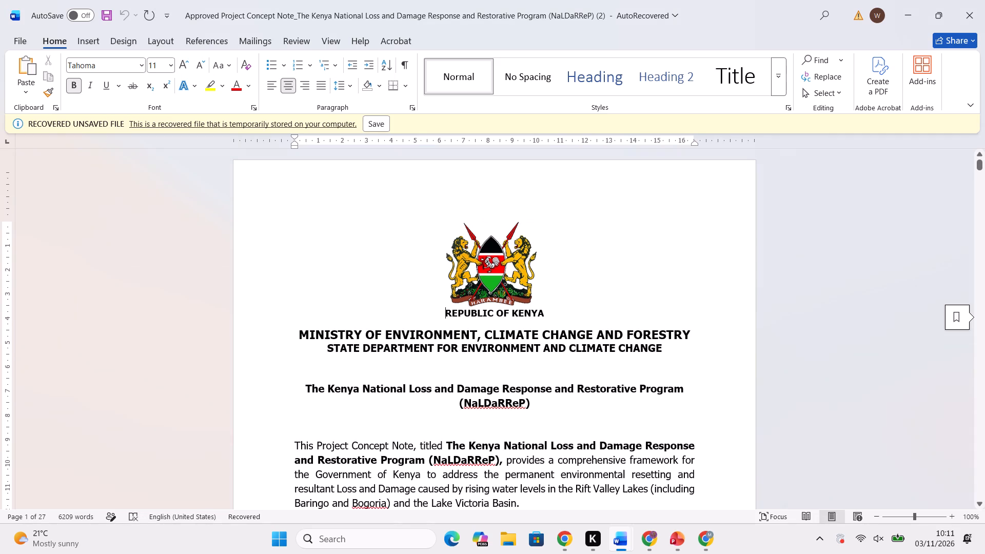
pyautogui.scroll(-7, 560, 362)
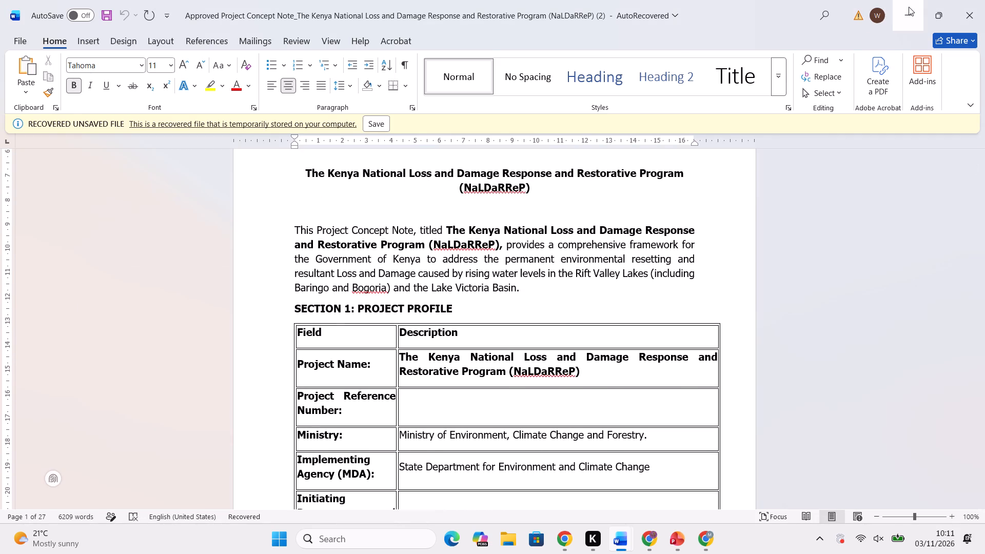
pyautogui.click(912, 7)
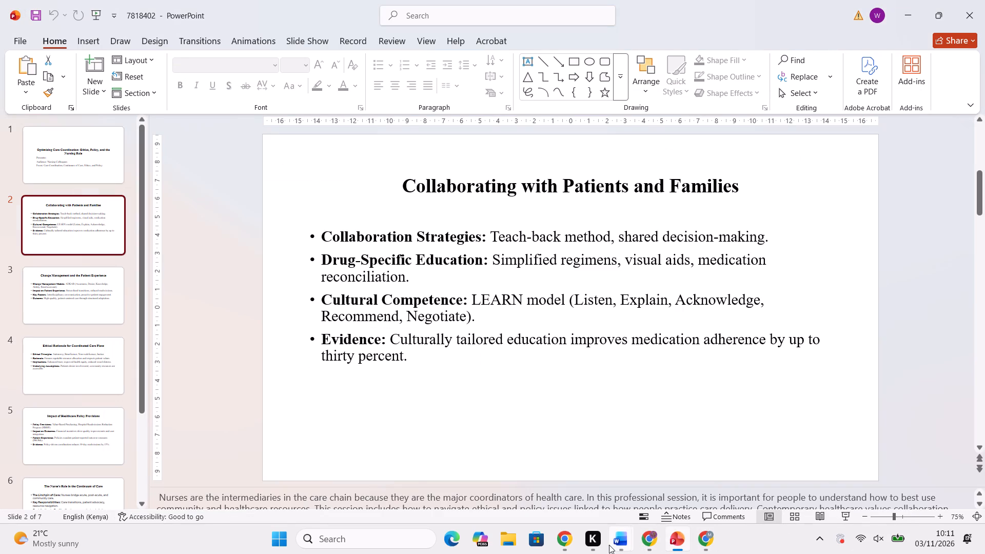
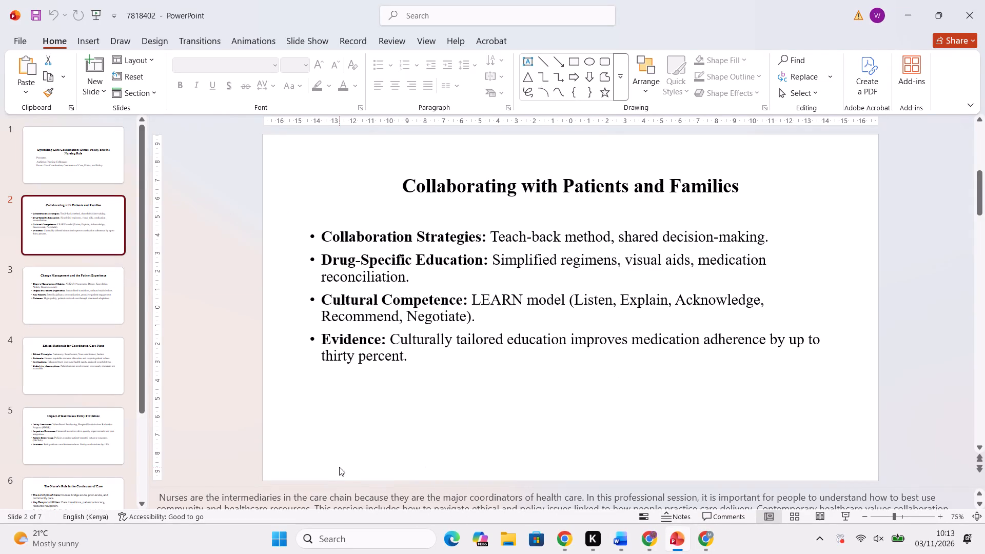
# Switch to the Approved Project Concept Note in Word and close it without saving its changes.
pyautogui.click(617, 544)
pyautogui.click(785, 481)
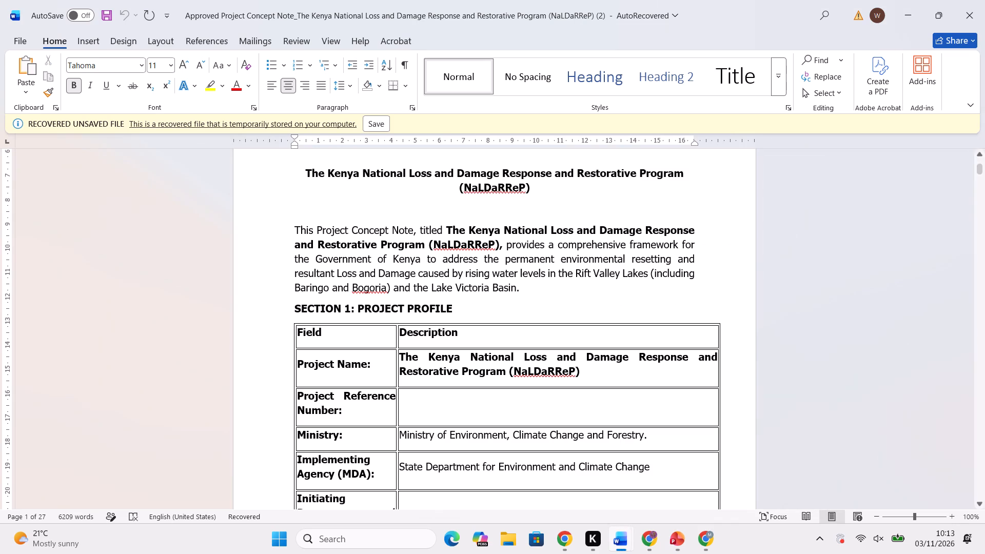
pyautogui.click(974, 21)
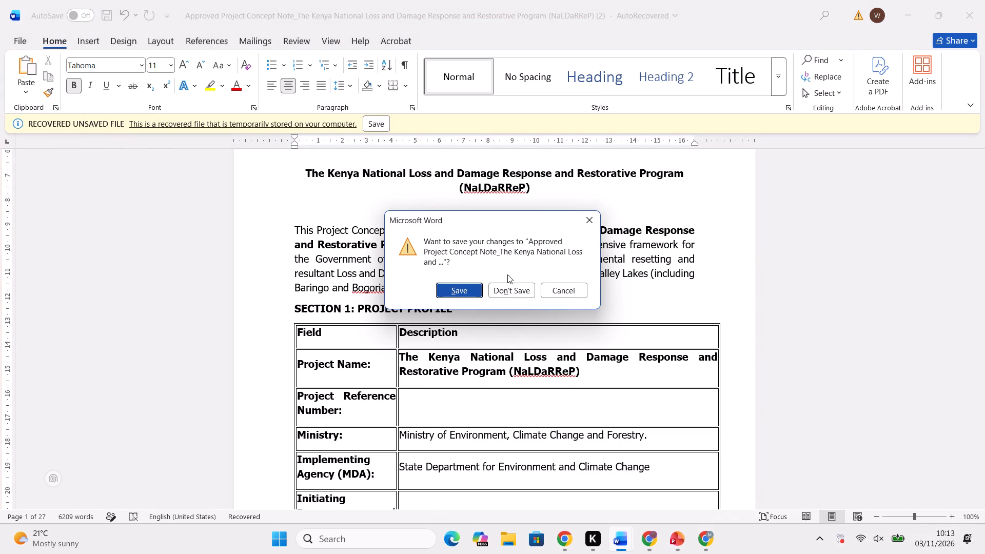
pyautogui.click(504, 290)
# Bring up the remaining open Word documents, Document5 and Document1, from the PowerPoint presentation.
pyautogui.click(626, 540)
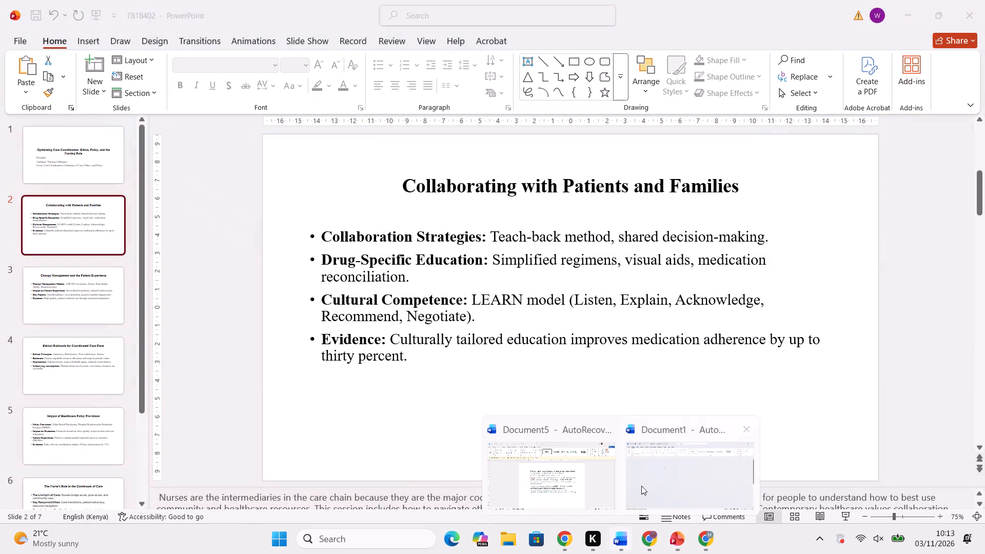
# Switch to the recovered Document1 in Word, check its page, and close the document.
pyautogui.click(657, 466)
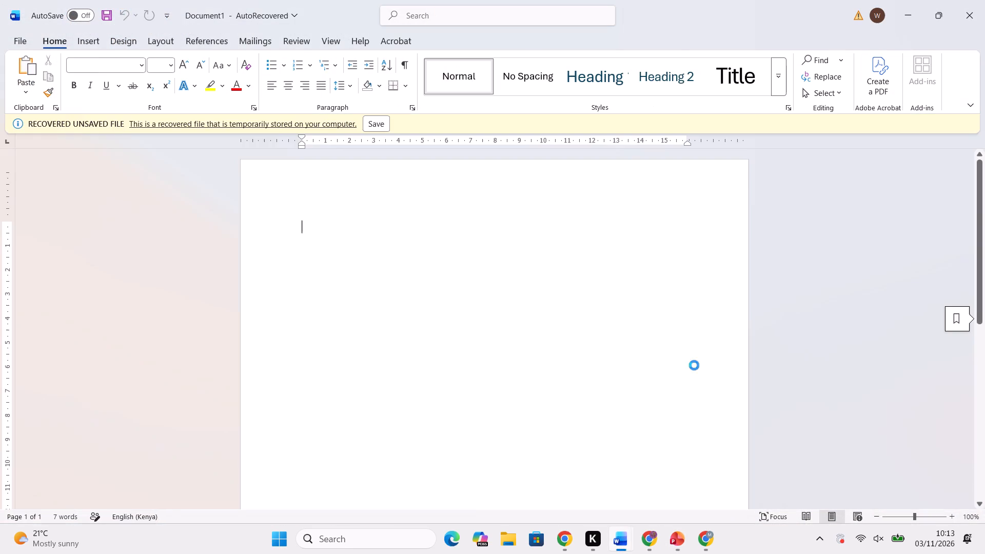
pyautogui.scroll(7, 507, 381)
pyautogui.scroll(-8, 503, 381)
pyautogui.click(962, 11)
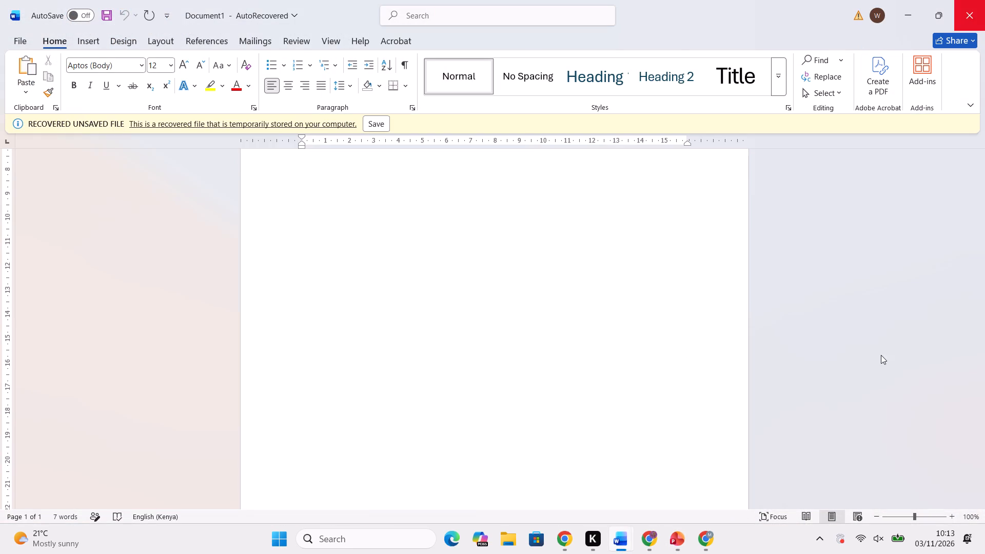
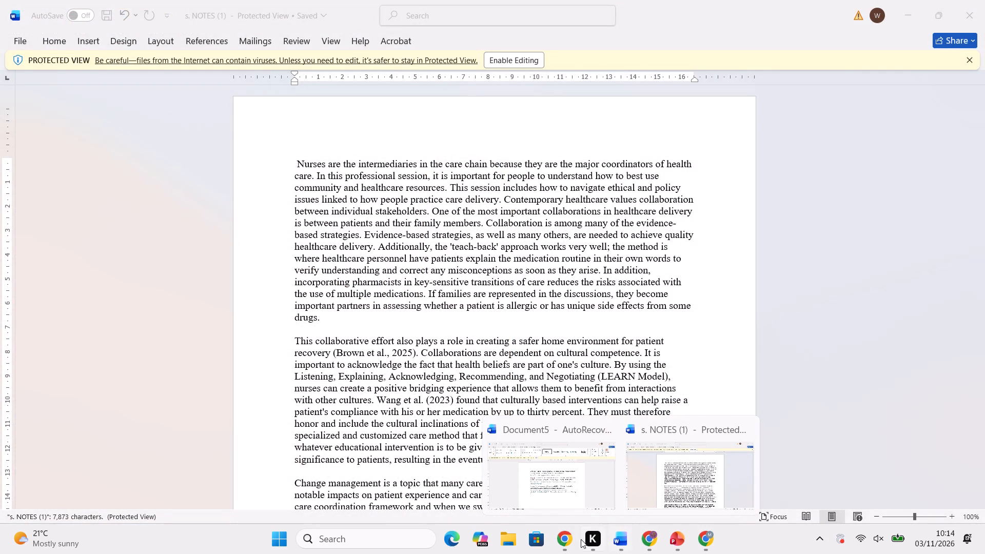
# Open the Slide 2 Word document from the Justus folder in File Explorer.
pyautogui.click(501, 538)
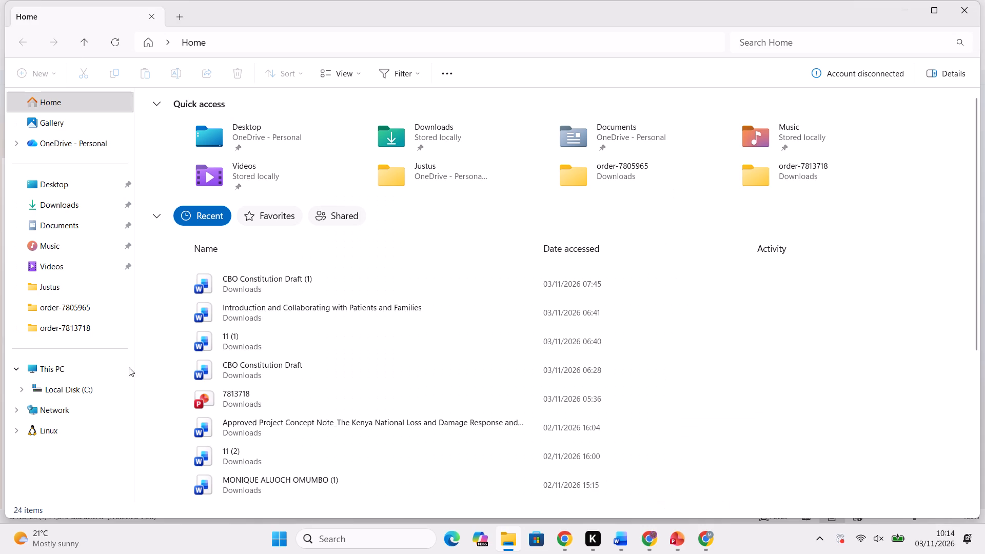
pyautogui.doubleClick(54, 286)
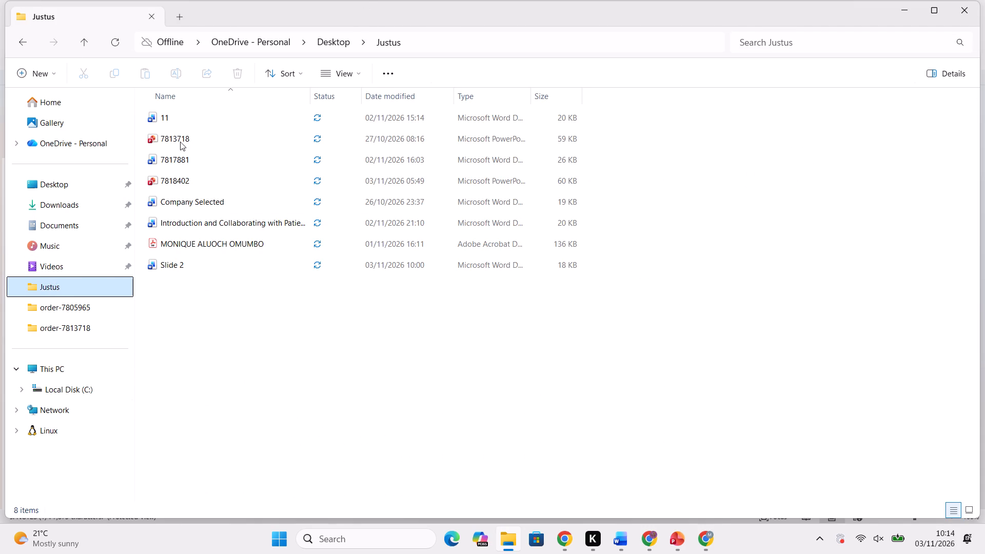
pyautogui.doubleClick(212, 269)
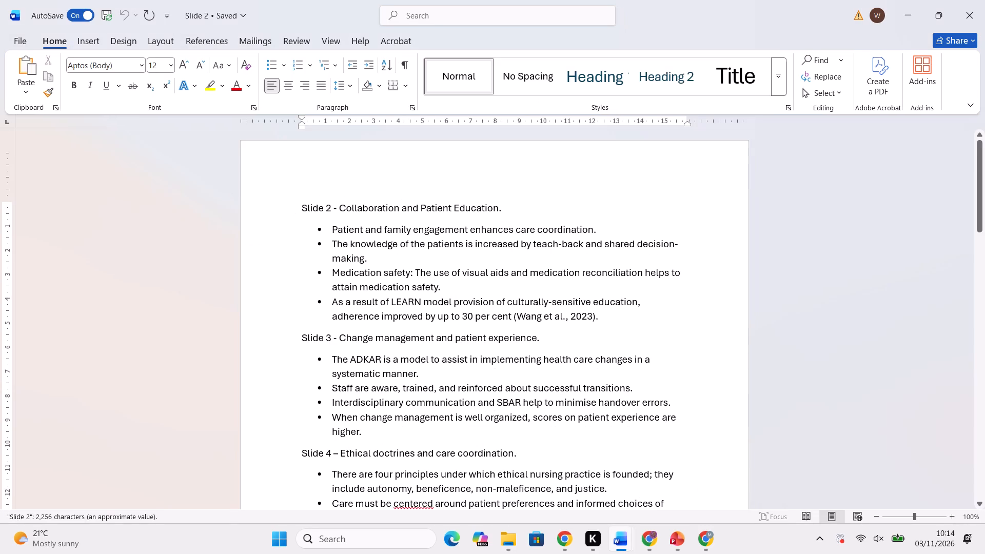
# Copy the four Collaboration and Patient Education bullets and paste them over the body text of slide 2 in PowerPoint.
pyautogui.scroll(-1, 379, 261)
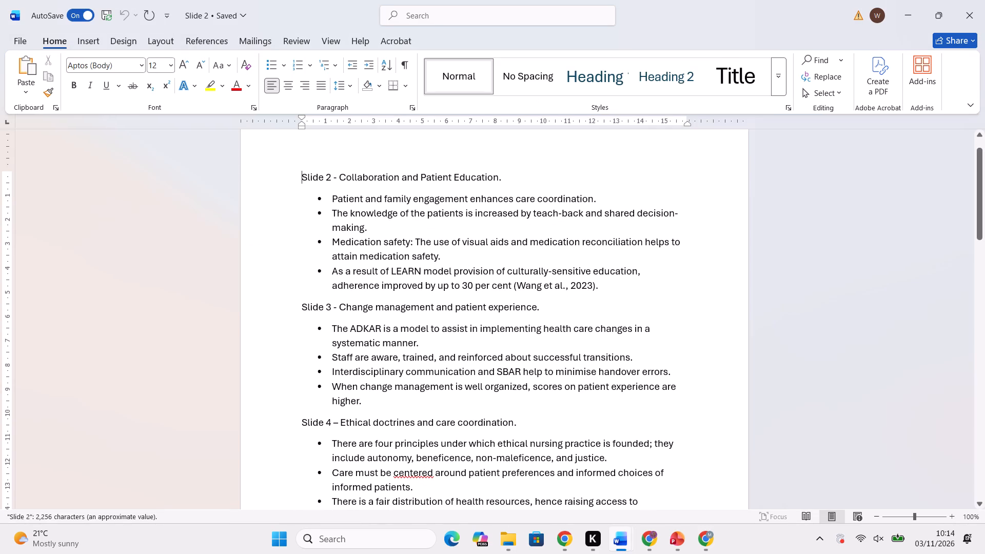
pyautogui.moveTo(622, 286); pyautogui.dragTo(312, 203)
pyautogui.hotkey('ctrl', 'c')
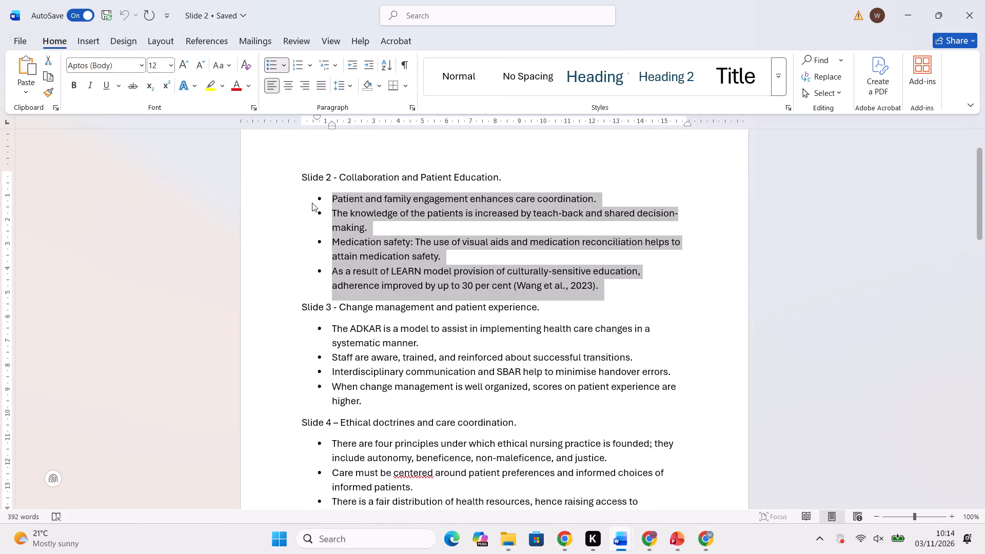
pyautogui.click(682, 538)
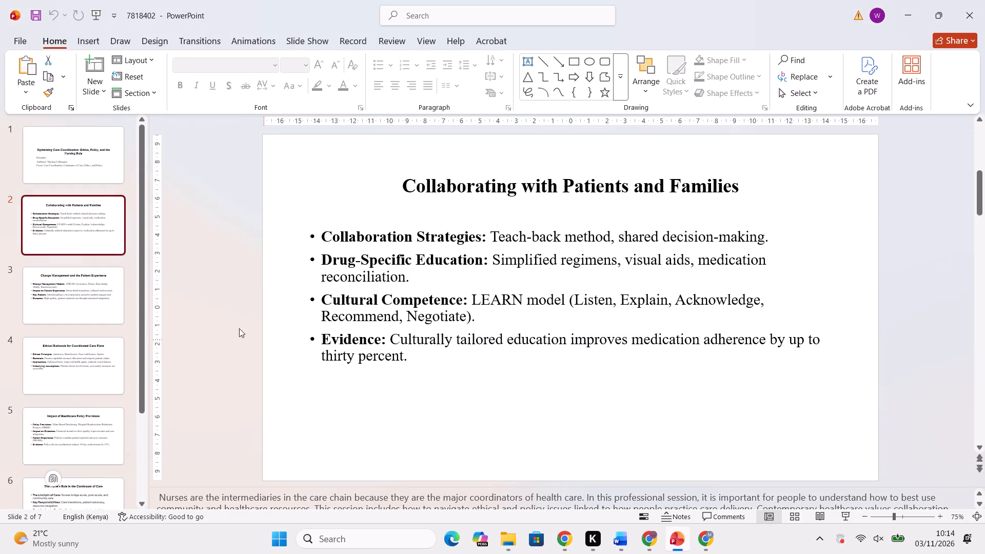
pyautogui.click(41, 220)
pyautogui.click(516, 430)
pyautogui.moveTo(426, 367); pyautogui.dragTo(413, 353)
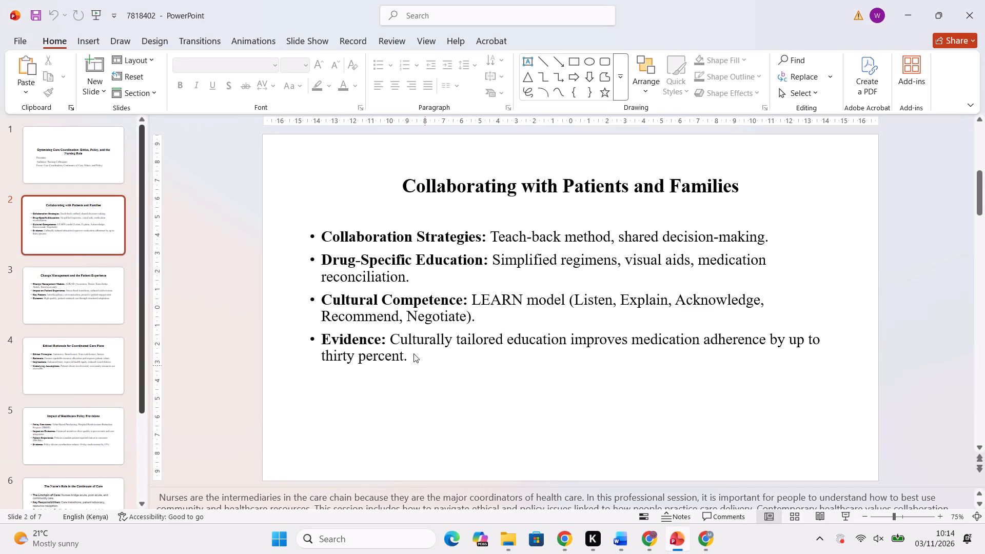
pyautogui.moveTo(413, 353); pyautogui.dragTo(306, 234)
pyautogui.click(360, 247)
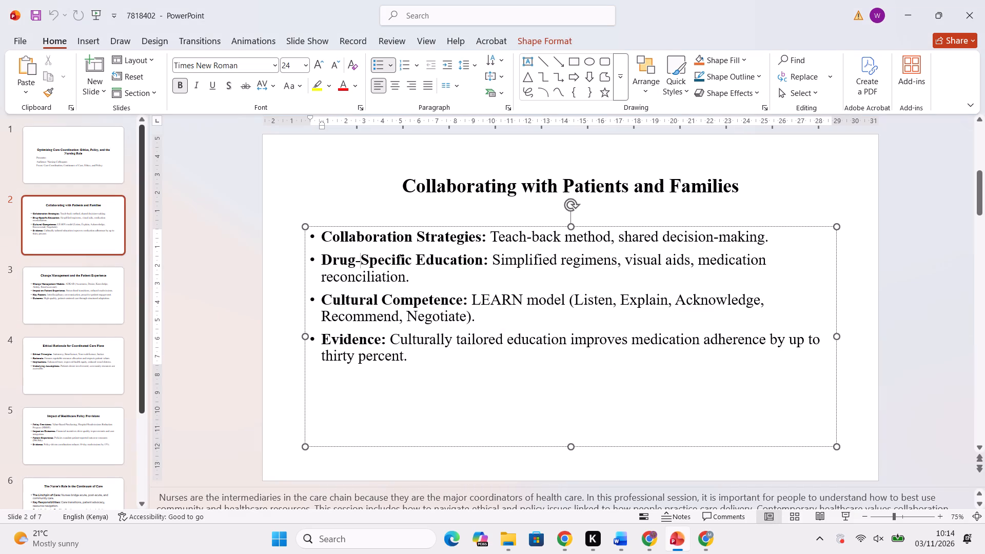
pyautogui.hotkey('ctrl', 'a')
pyautogui.hotkey('ctrl', 'v')
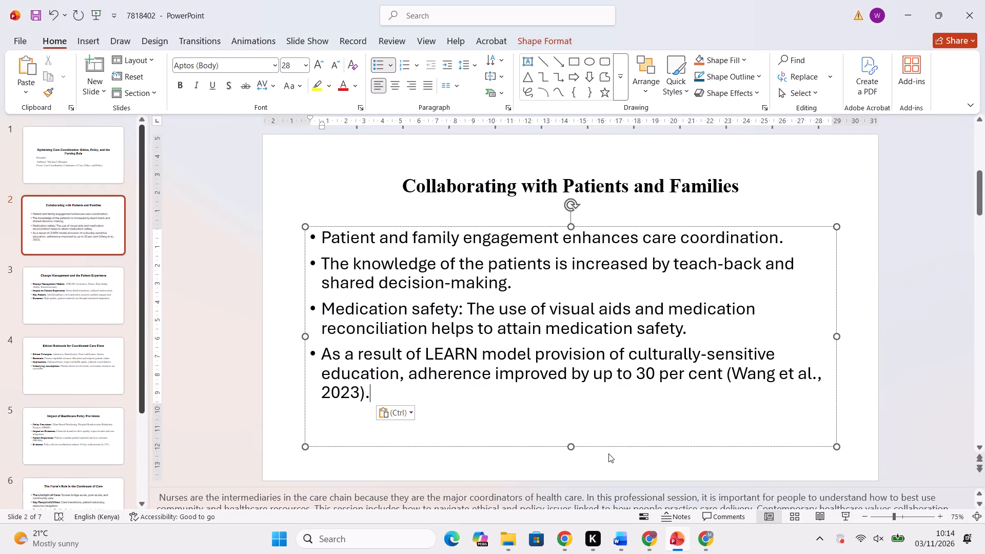
# Format all the body bullets on slide 2 in Times New Roman at size 24.
pyautogui.hotkey('ctrl', 'a')
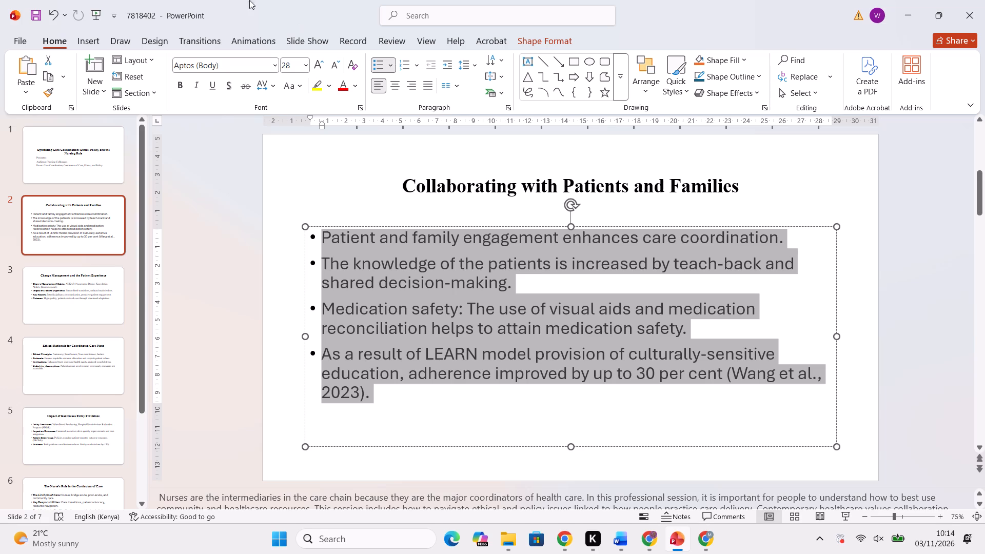
pyautogui.click(227, 67)
pyautogui.write('gt')
pyautogui.press('BackSpace')
pyautogui.press('BackSpace')
pyautogui.write('times')
pyautogui.press('Right')
pyautogui.press('Return')
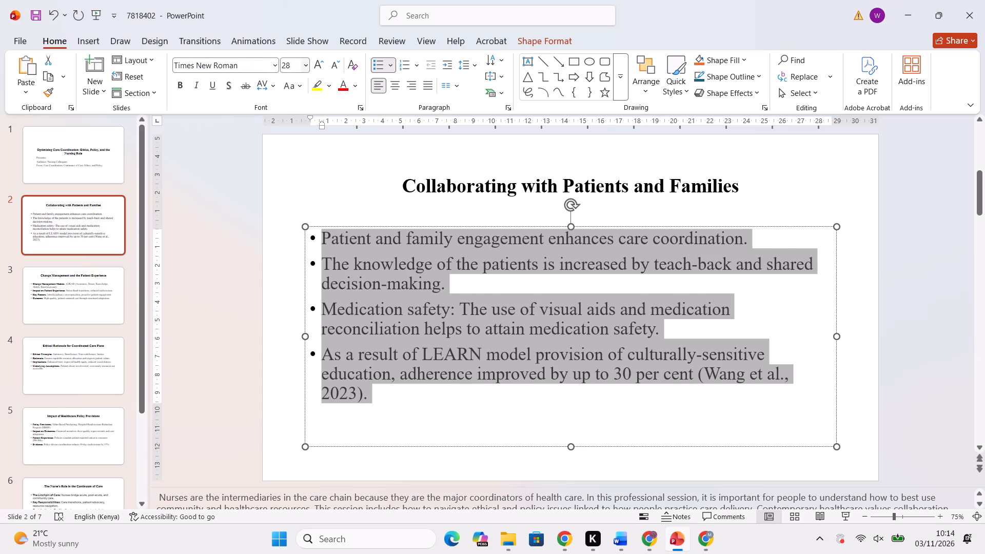
pyautogui.click(289, 62)
pyautogui.write('24')
pyautogui.press('Return')
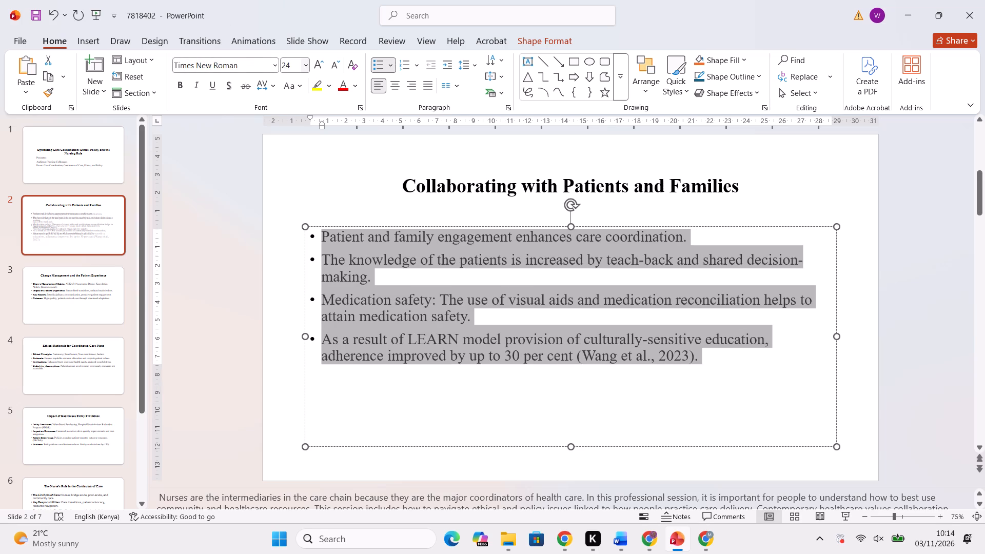
# Switch to the s. NOTES (1) document in Word and look through its paragraphs for the slide 2 speaker notes.
pyautogui.click(422, 502)
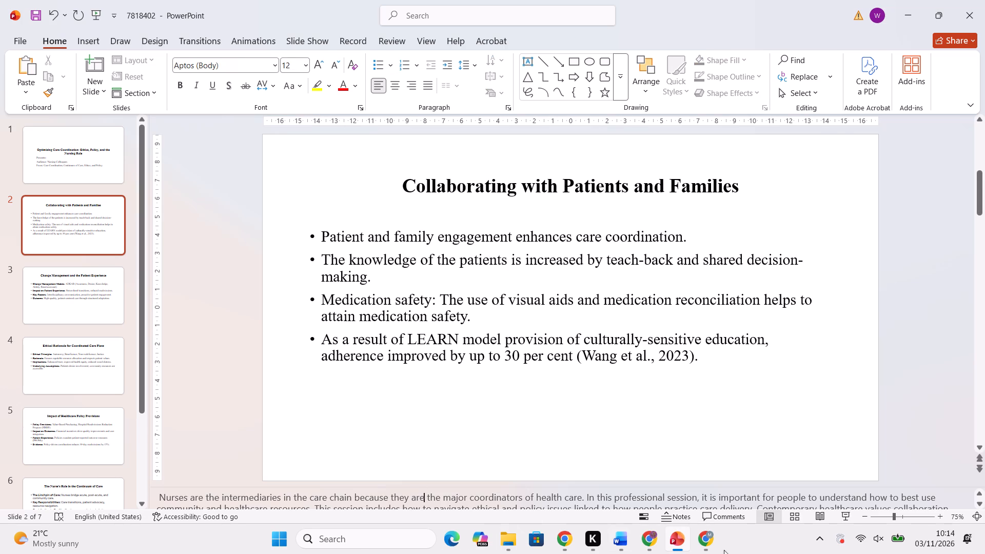
pyautogui.click(618, 536)
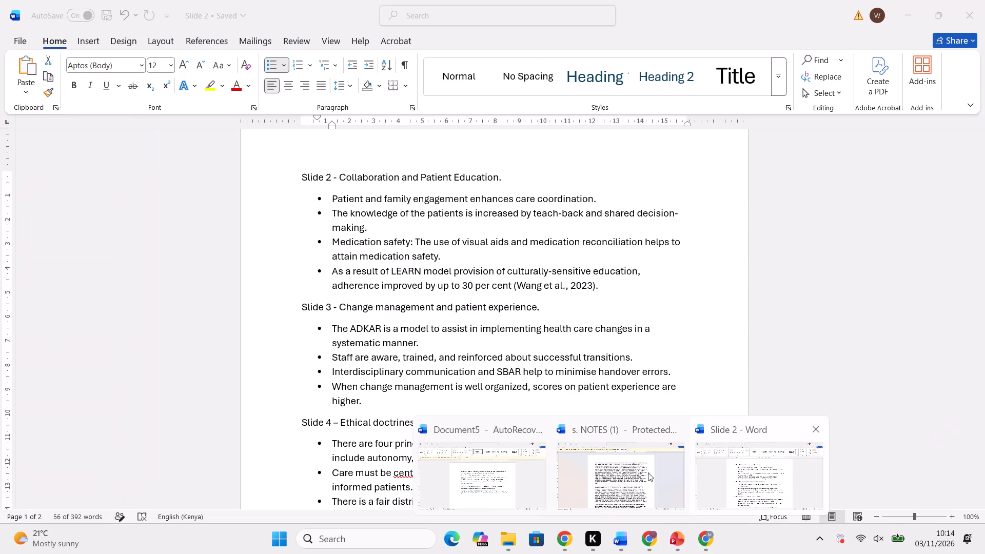
pyautogui.click(625, 471)
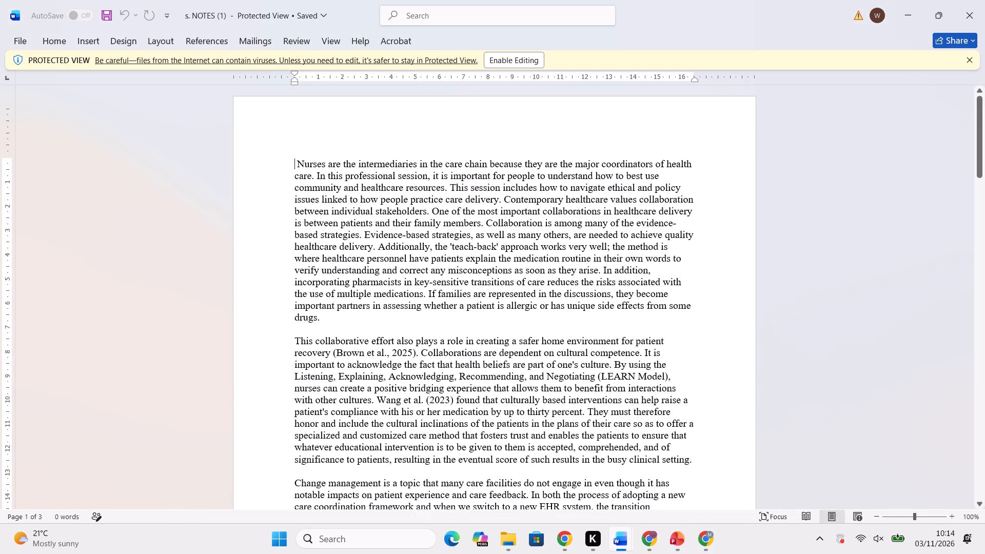
pyautogui.scroll(-3, 458, 368)
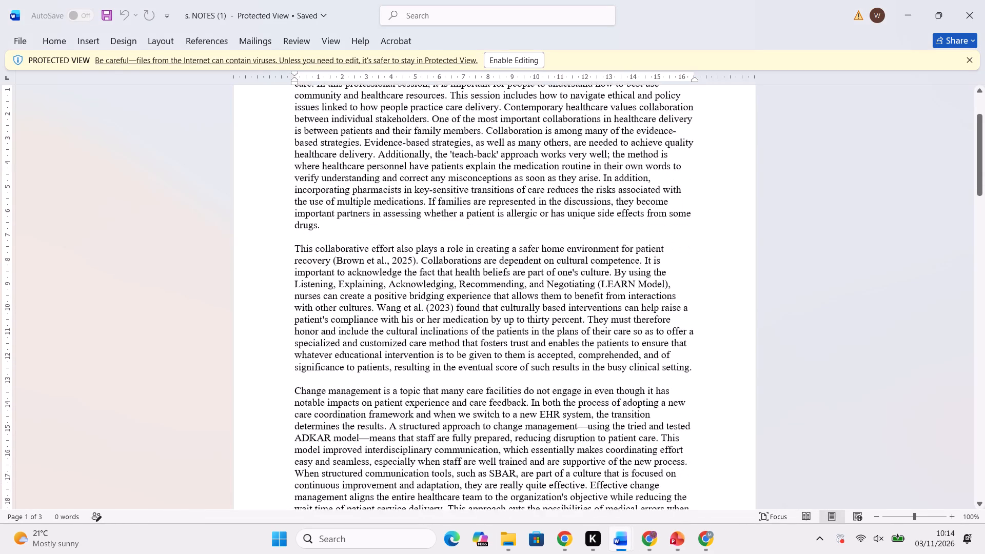
pyautogui.scroll(1, 458, 368)
pyautogui.moveTo(696, 400); pyautogui.dragTo(275, 101)
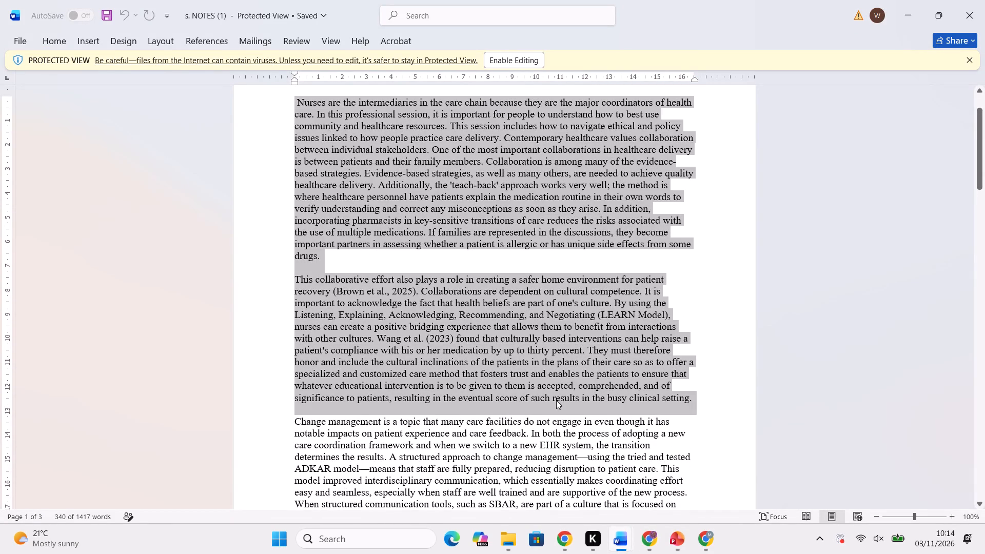
pyautogui.scroll(-16, 557, 314)
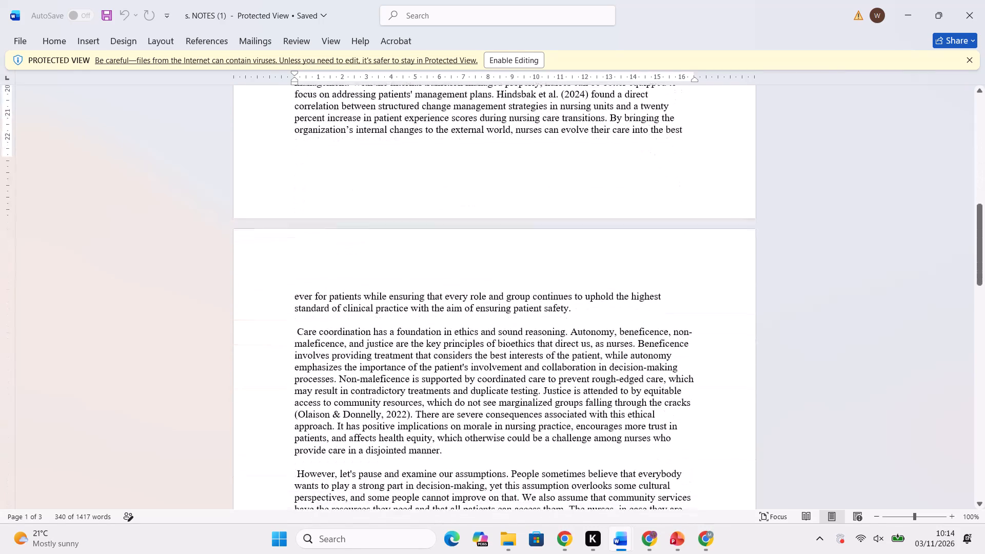
pyautogui.scroll(-9, 553, 351)
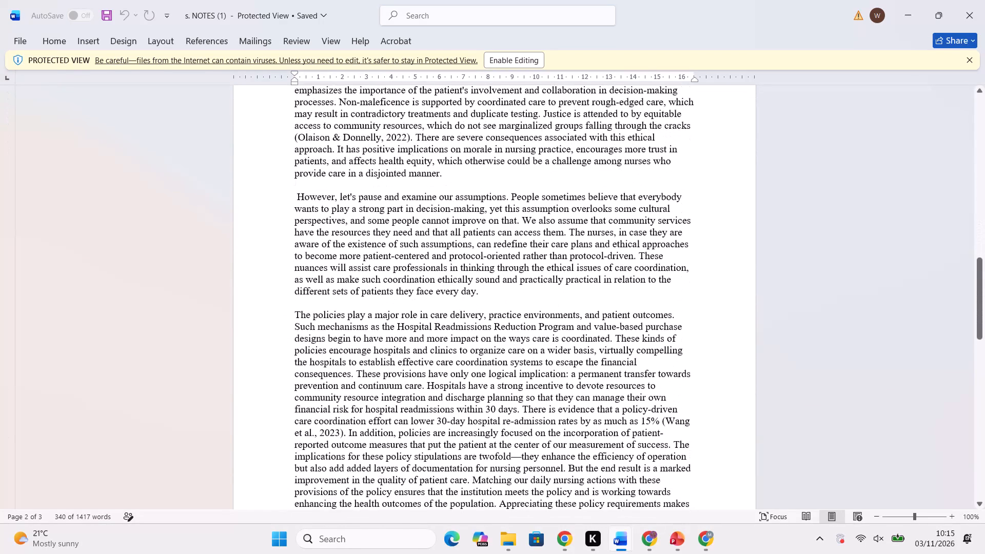
pyautogui.scroll(-16, 553, 351)
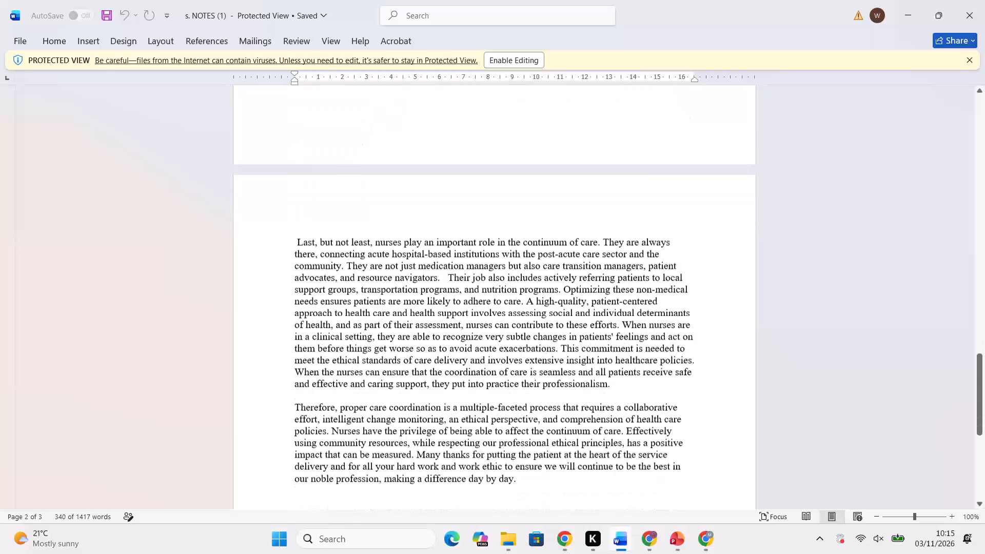
pyautogui.scroll(-5, 553, 351)
pyautogui.scroll(14, 553, 351)
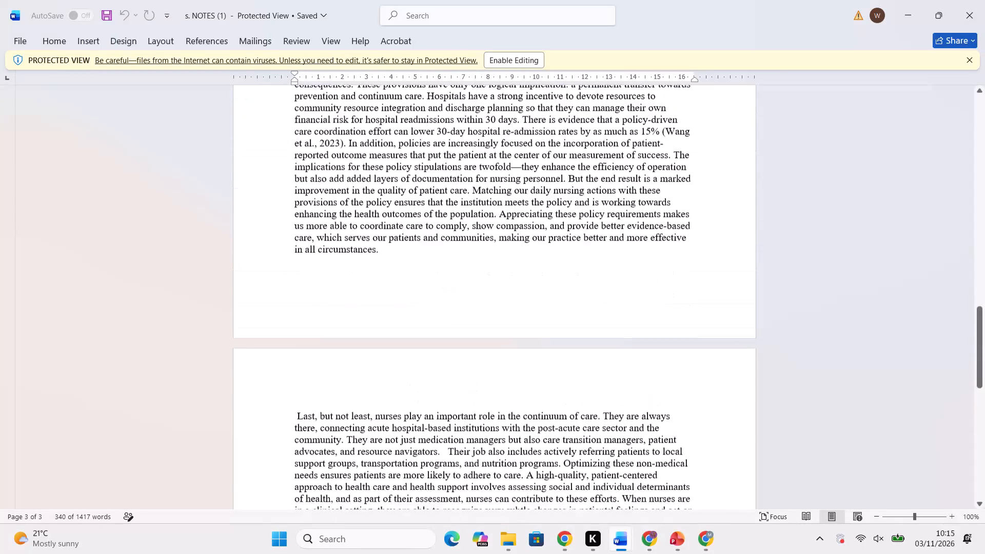
pyautogui.scroll(15, 553, 351)
pyautogui.scroll(17, 403, 347)
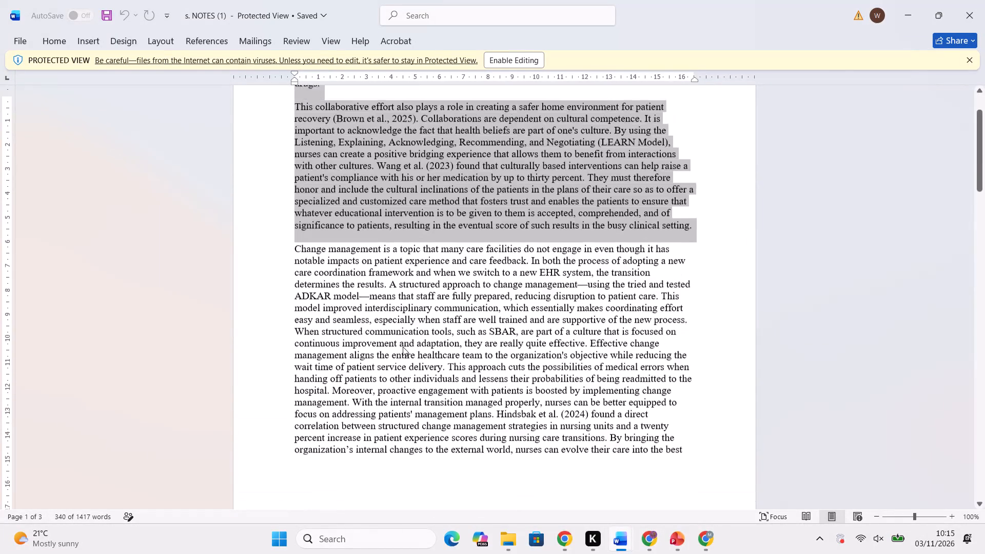
pyautogui.scroll(7, 403, 347)
pyautogui.click(329, 326)
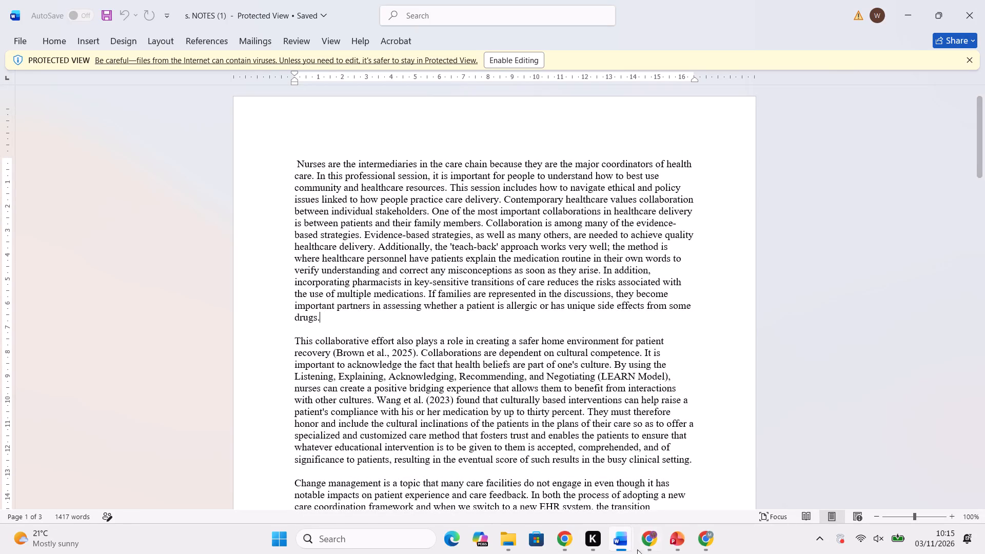
# Return to slide 2 in PowerPoint and enlarge the notes area so the full speaker notes can be read.
pyautogui.click(681, 536)
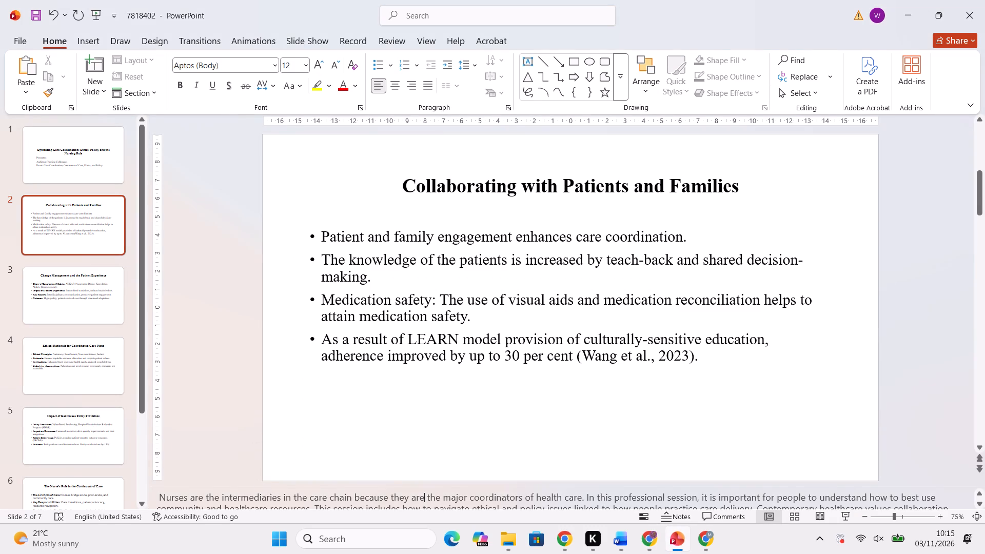
pyautogui.scroll(-5, 260, 495)
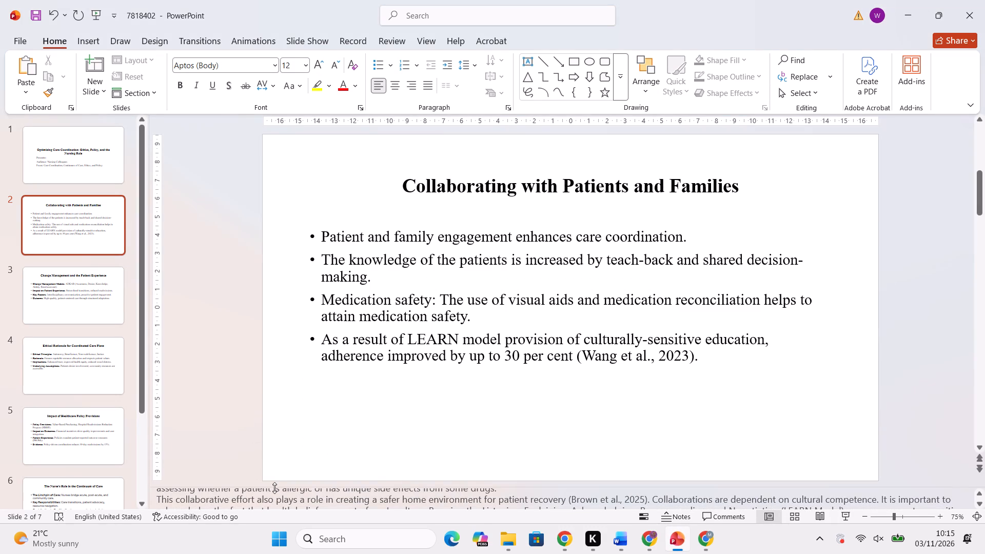
pyautogui.moveTo(274, 488); pyautogui.dragTo(269, 242)
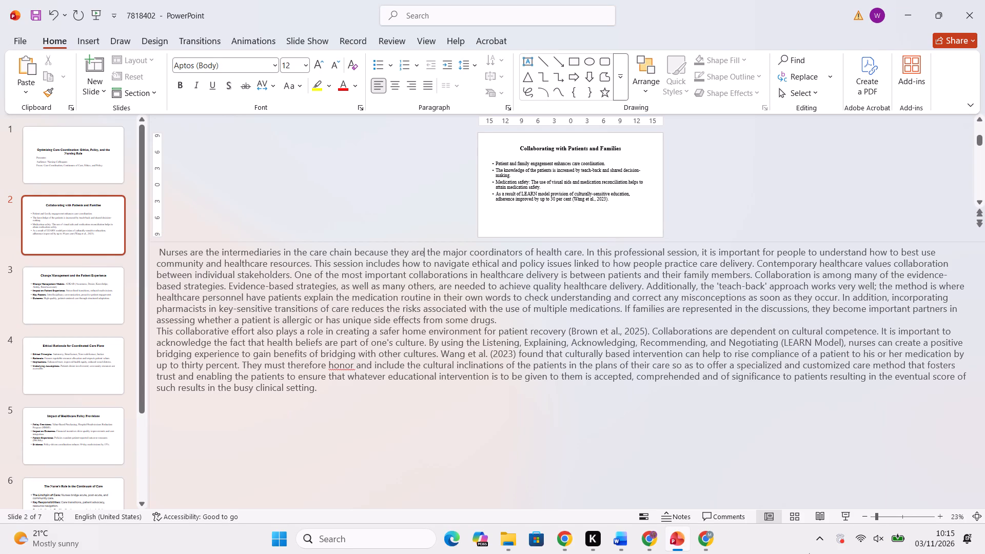
# Replace all of slide 2's speaker notes with the first two paragraphs copied from the s. NOTES (1) document.
pyautogui.click(617, 538)
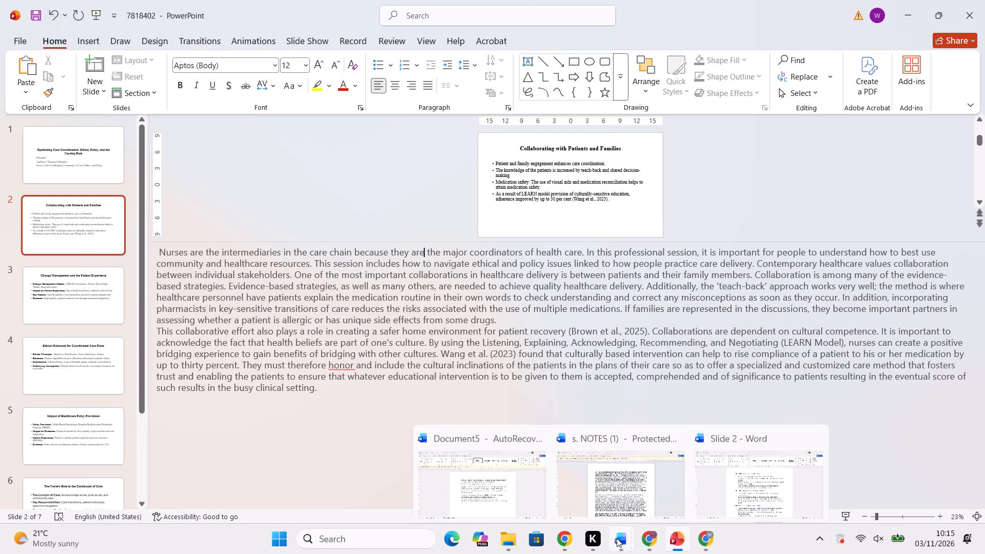
pyautogui.click(610, 479)
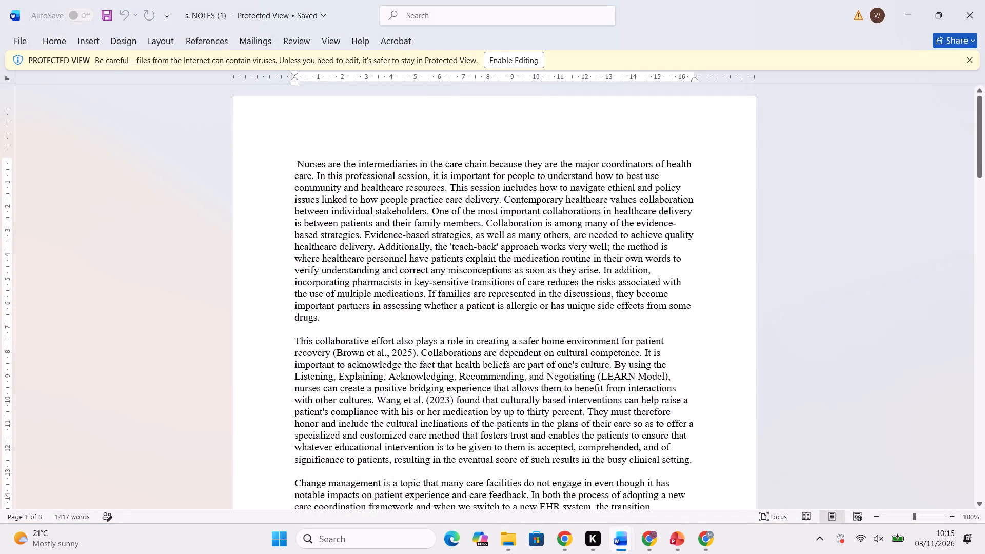
pyautogui.moveTo(710, 467); pyautogui.dragTo(266, 127)
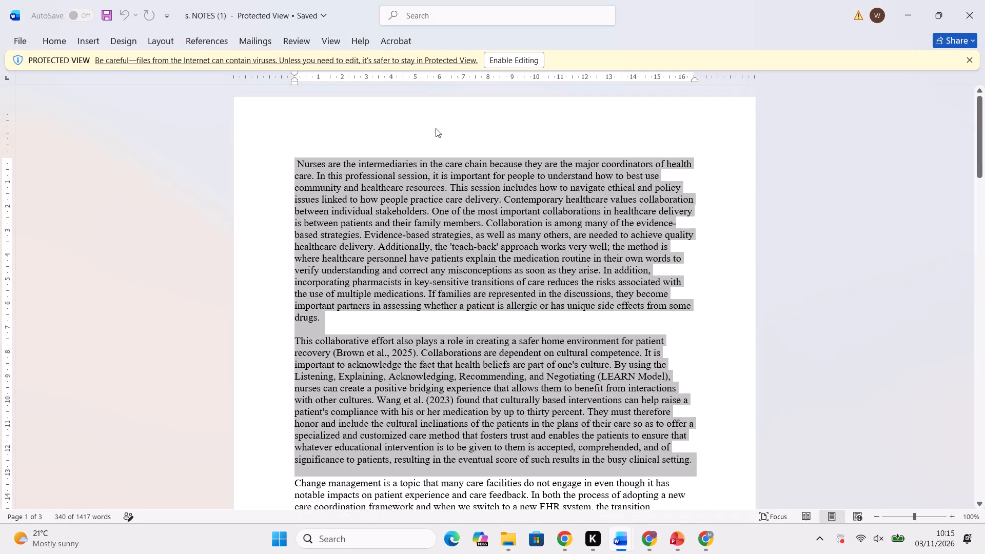
pyautogui.hotkey('ctrl', 'c')
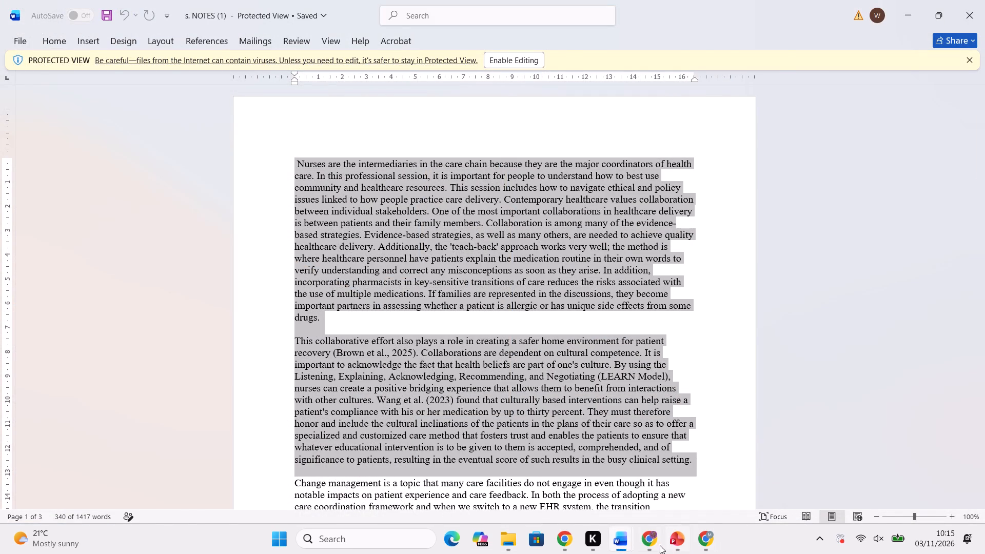
pyautogui.click(671, 543)
pyautogui.hotkey('ctrl', 'a')
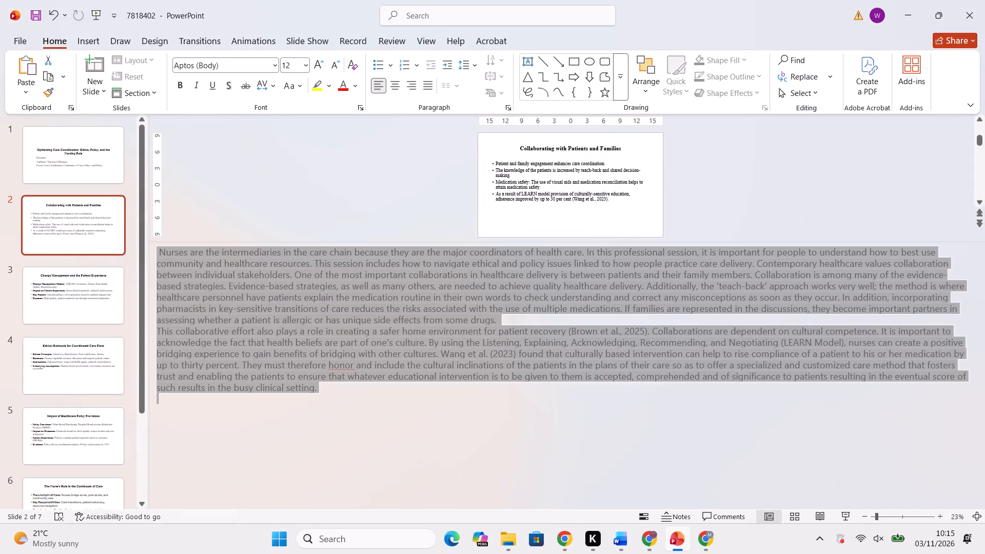
pyautogui.hotkey('ctrl', 'v')
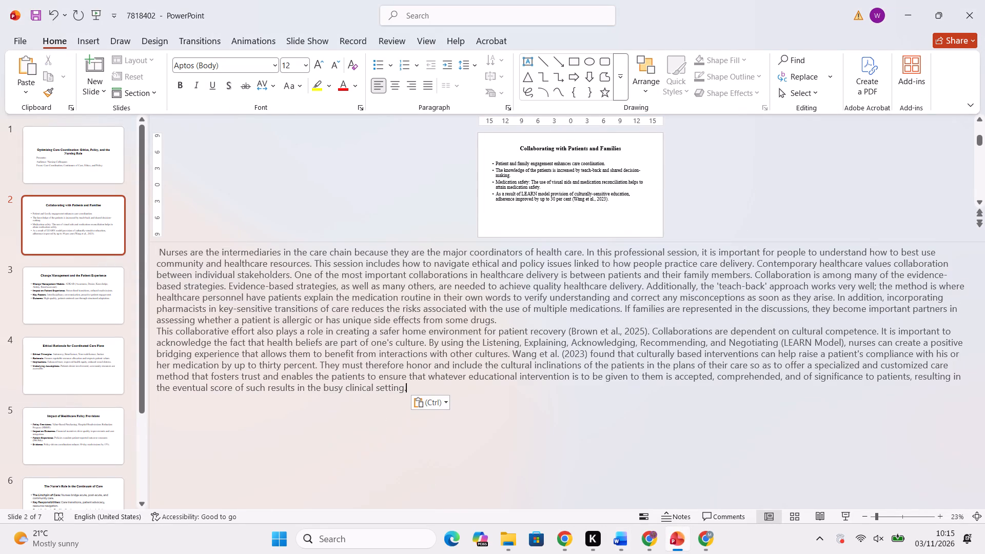
# Go to slide 3, Change Management and the Patient Experience.
pyautogui.click(71, 295)
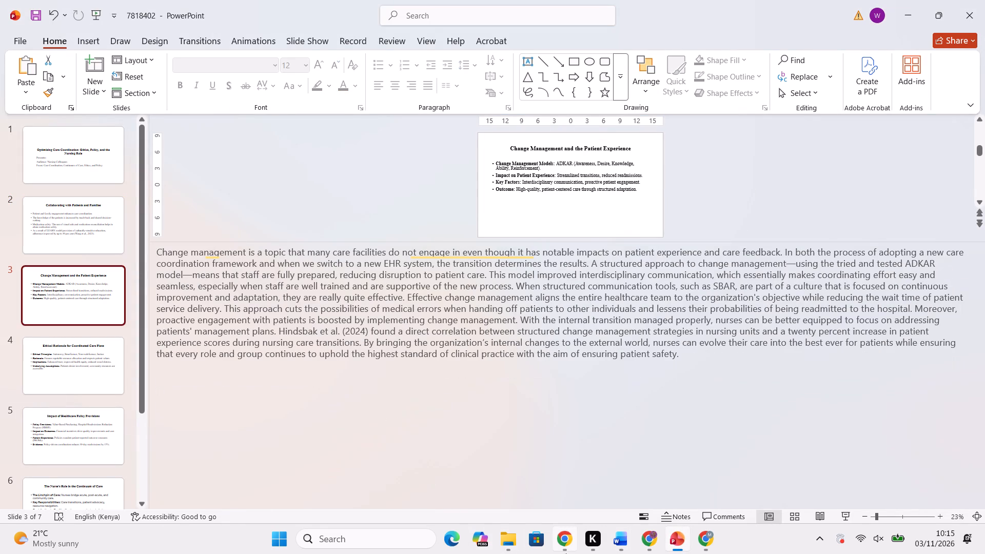
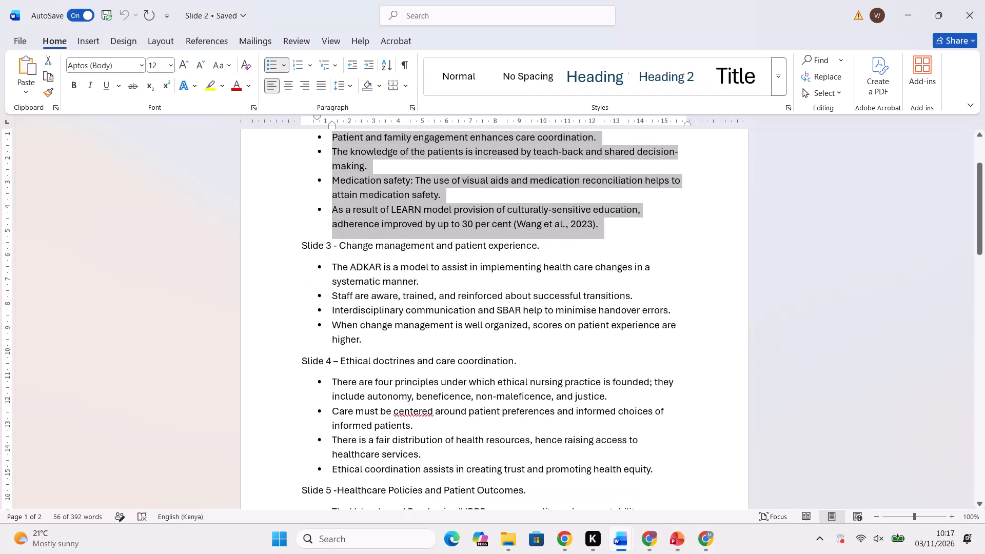
# Replace slide 3's body text in PowerPoint with the four Slide 3 change management bullets copied from the Slide 2 document.
pyautogui.moveTo(360, 343); pyautogui.dragTo(327, 285)
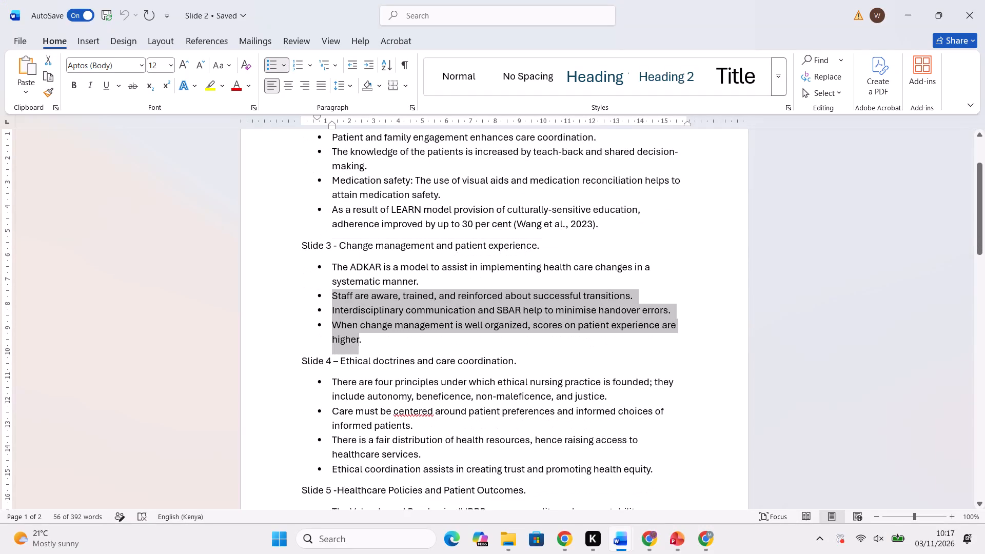
pyautogui.moveTo(327, 285); pyautogui.dragTo(320, 266)
pyautogui.hotkey('ctrl', 'c')
pyautogui.hotkey('ctrl', 'c')
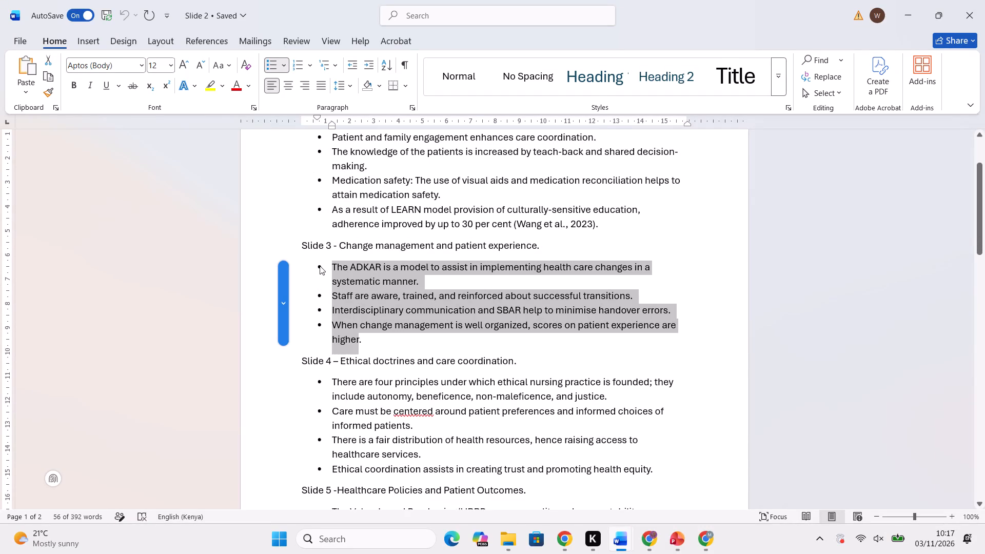
pyautogui.click(674, 535)
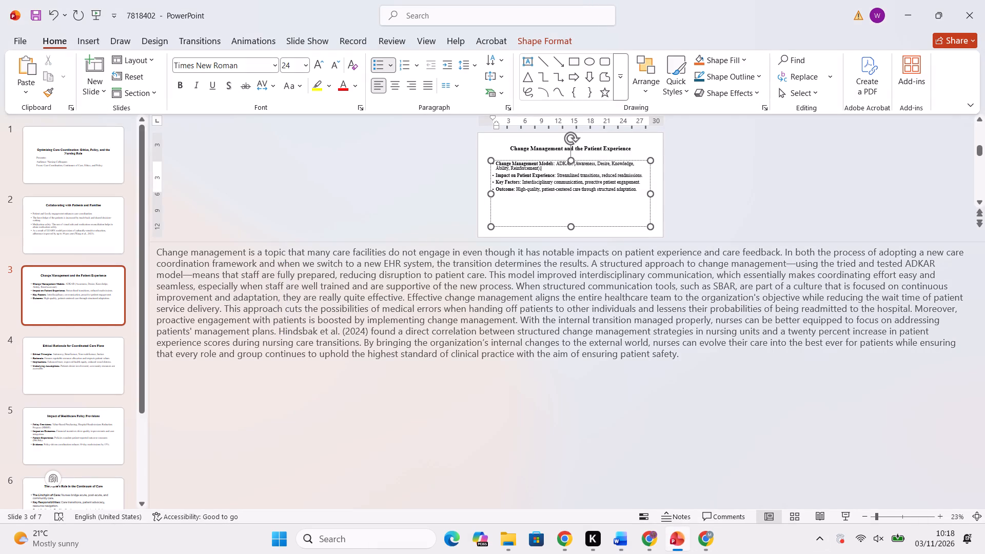
pyautogui.click(543, 199)
pyautogui.hotkey('ctrl', 'a')
pyautogui.hotkey('ctrl', 'v')
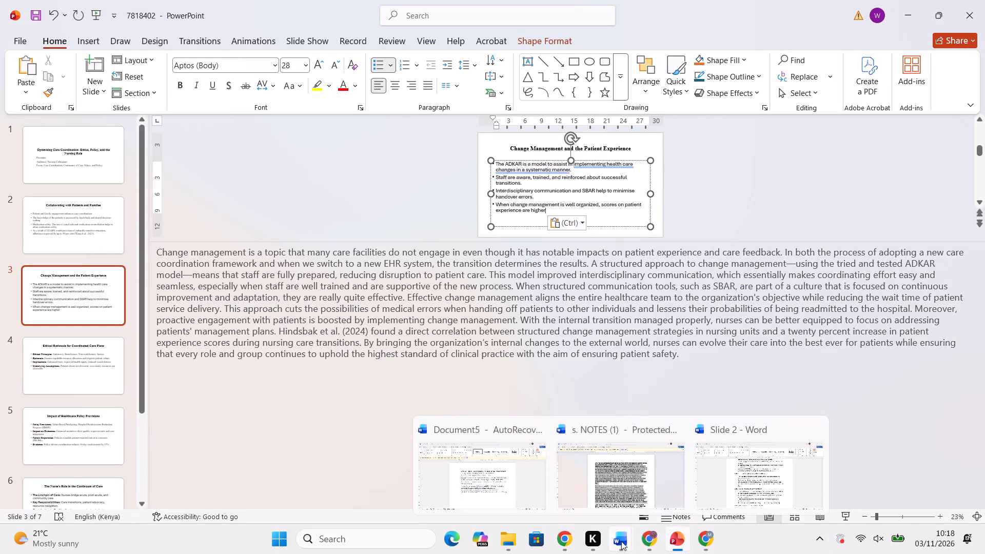
# Replace all of slide 3's speaker notes with the paragraph starting "Change management is a topic" copied from the s. NOTES (1) document.
pyautogui.click(639, 490)
pyautogui.scroll(-4, 486, 337)
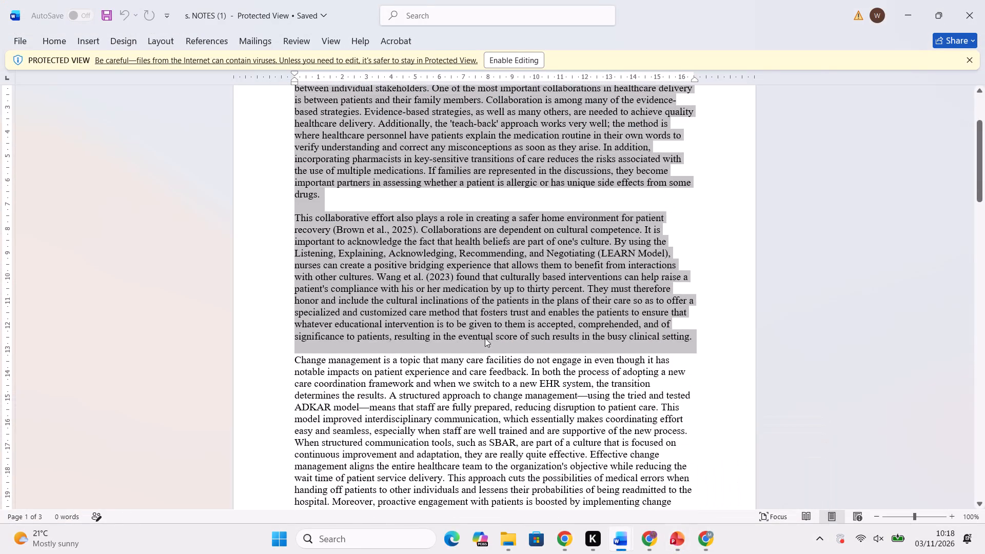
pyautogui.scroll(-6, 488, 343)
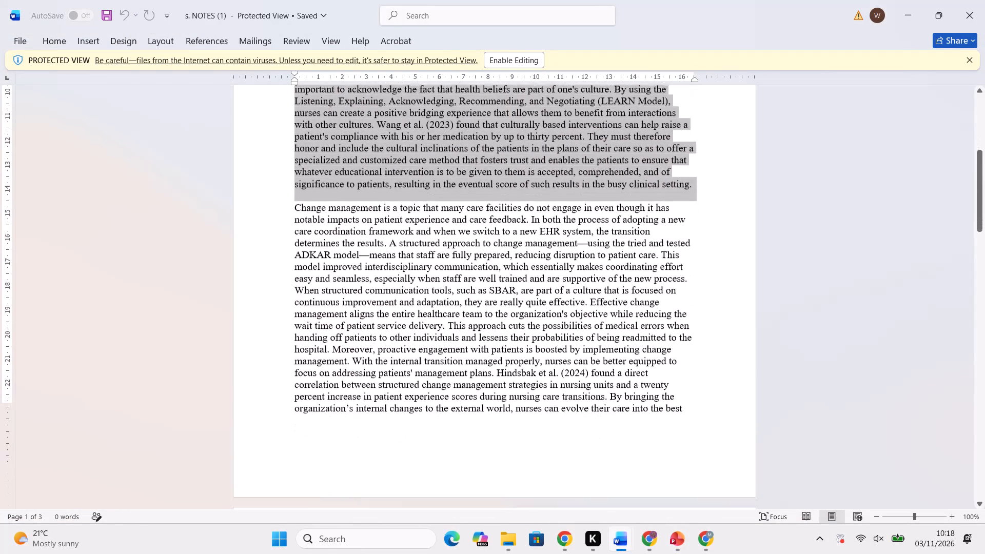
pyautogui.scroll(-4, 489, 346)
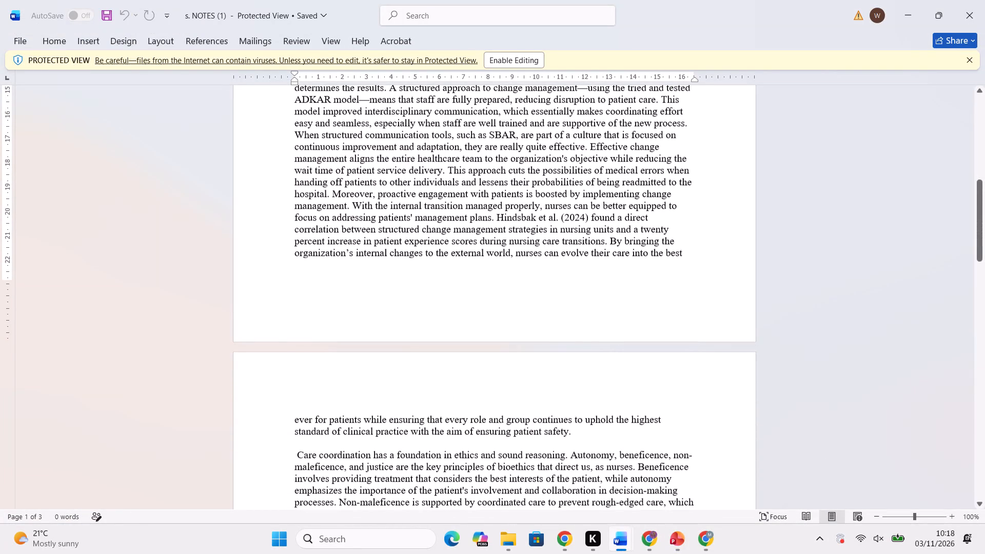
pyautogui.moveTo(573, 432); pyautogui.dragTo(259, 74)
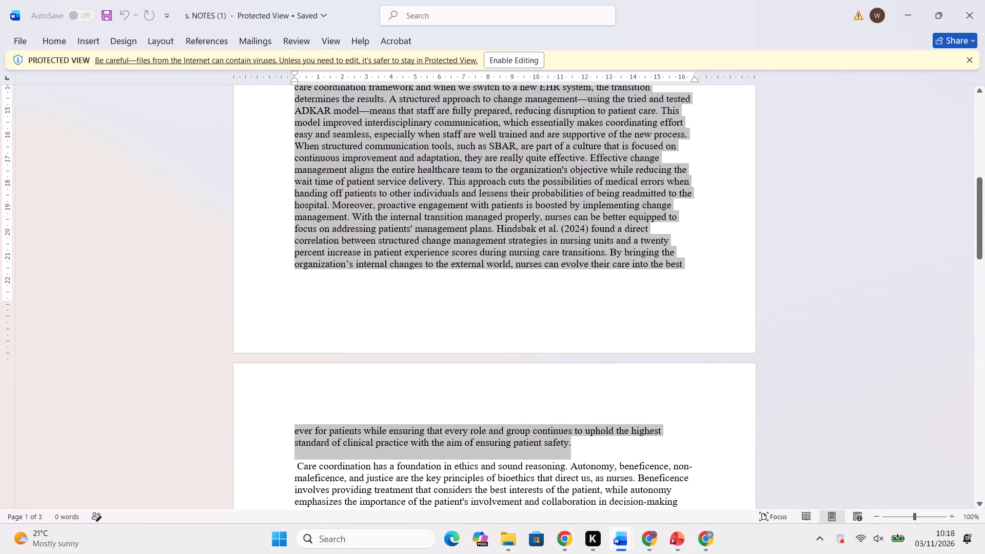
pyautogui.moveTo(259, 74); pyautogui.dragTo(285, 123)
pyautogui.hotkey('ctrl', 'c')
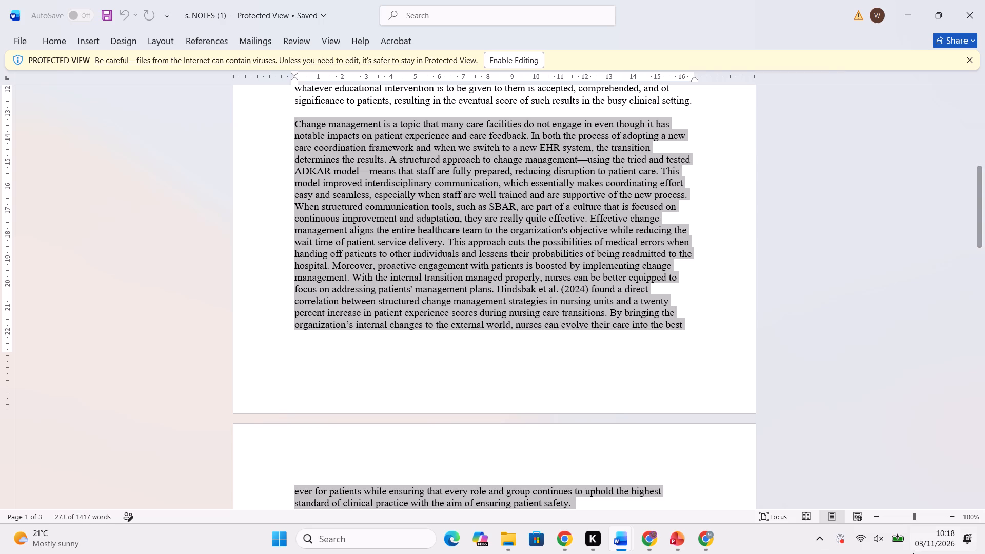
pyautogui.click(670, 541)
pyautogui.click(439, 331)
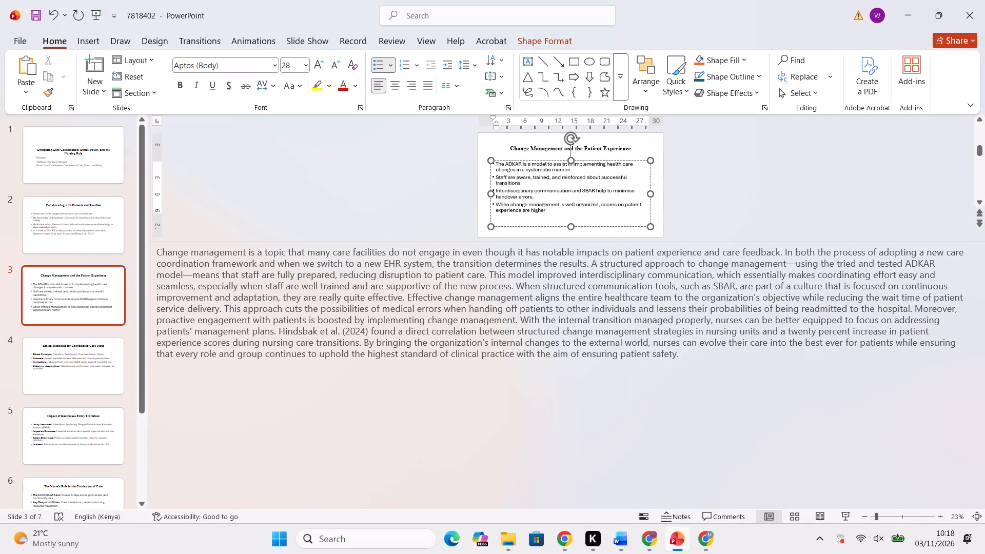
pyautogui.hotkey('ctrl', 'a')
pyautogui.hotkey('ctrl', 'v')
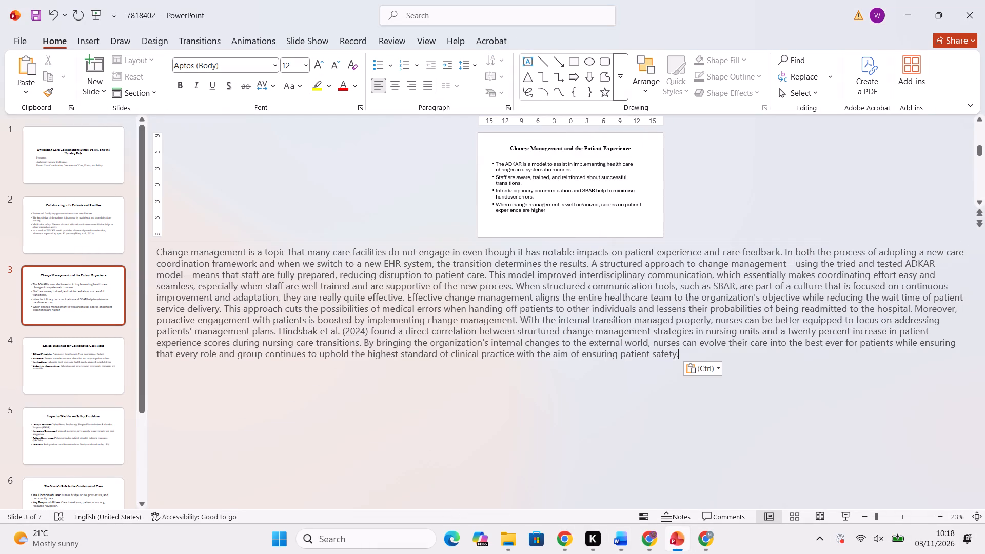
# Replace the body text of slide 4, Ethical Rationale for Coordinated Care Plans, with the four Slide 4 bullets copied from the Slide 2 document.
pyautogui.click(73, 349)
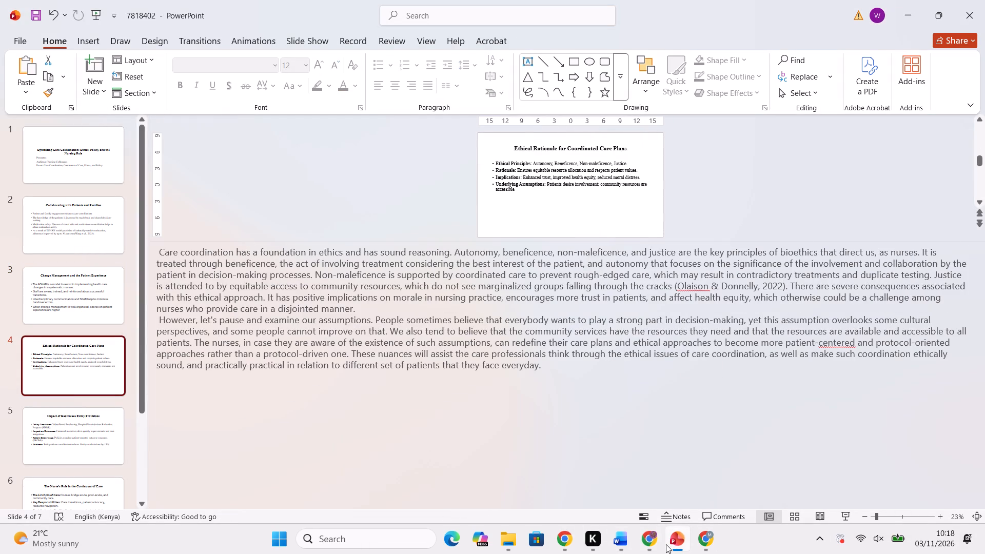
pyautogui.click(623, 542)
pyautogui.click(764, 482)
pyautogui.scroll(-2, 353, 267)
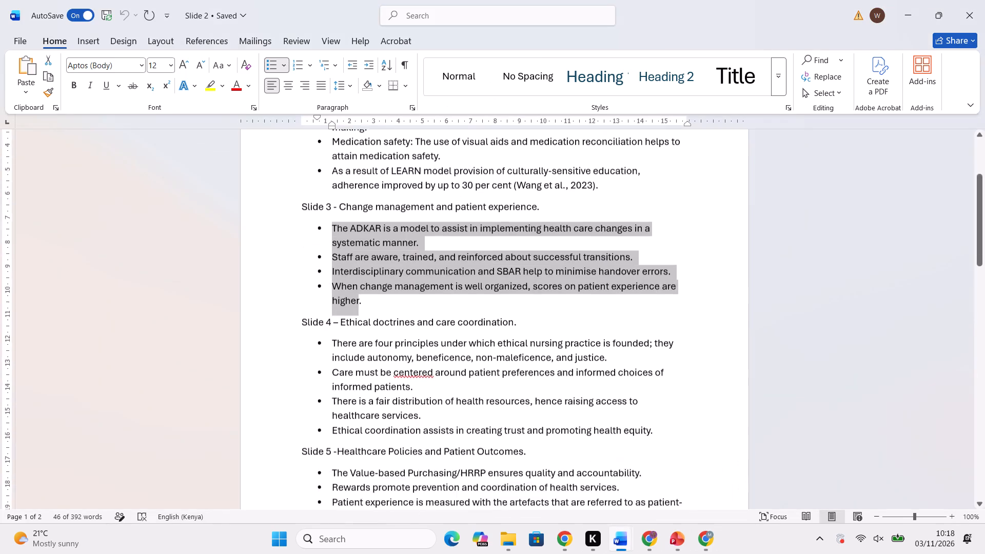
pyautogui.scroll(-2, 356, 274)
pyautogui.moveTo(329, 257); pyautogui.dragTo(385, 291)
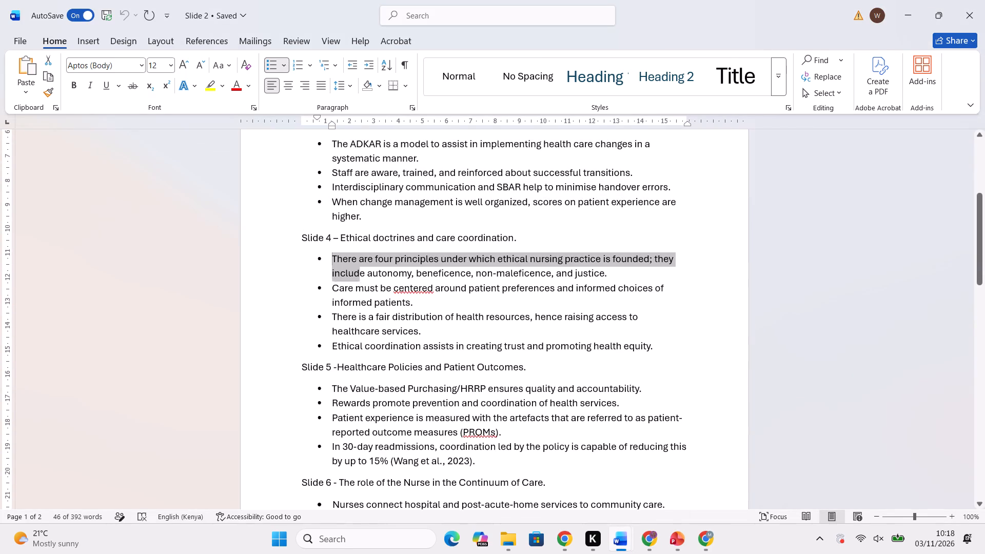
pyautogui.moveTo(385, 291); pyautogui.dragTo(661, 352)
pyautogui.hotkey('ctrl', 'c')
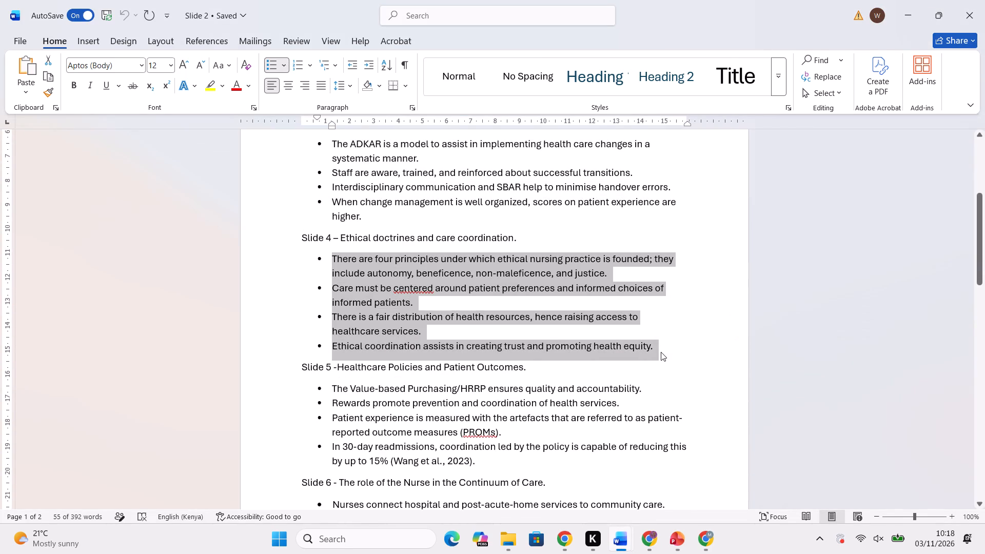
pyautogui.click(683, 551)
pyautogui.click(561, 182)
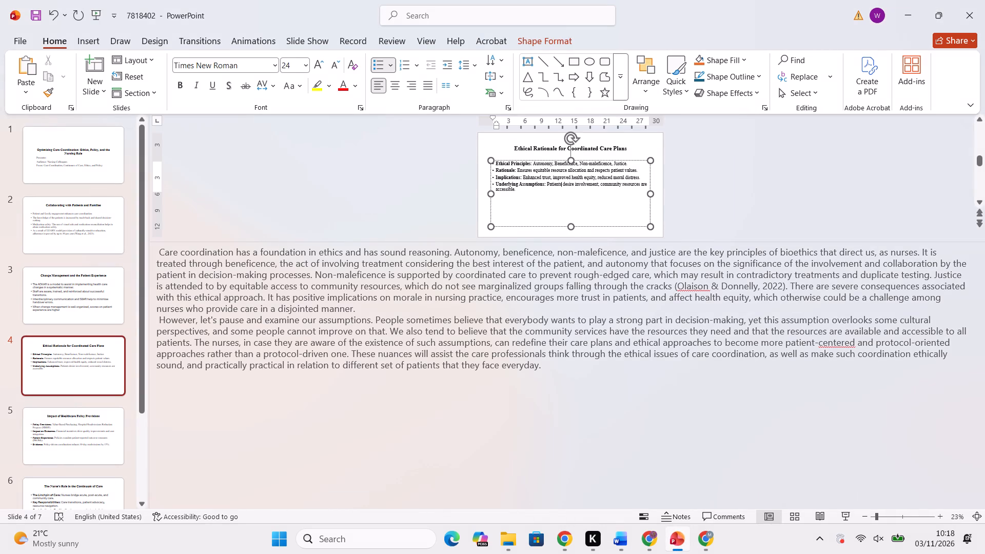
pyautogui.hotkey('ctrl', 'a')
pyautogui.hotkey('ctrl', 'v')
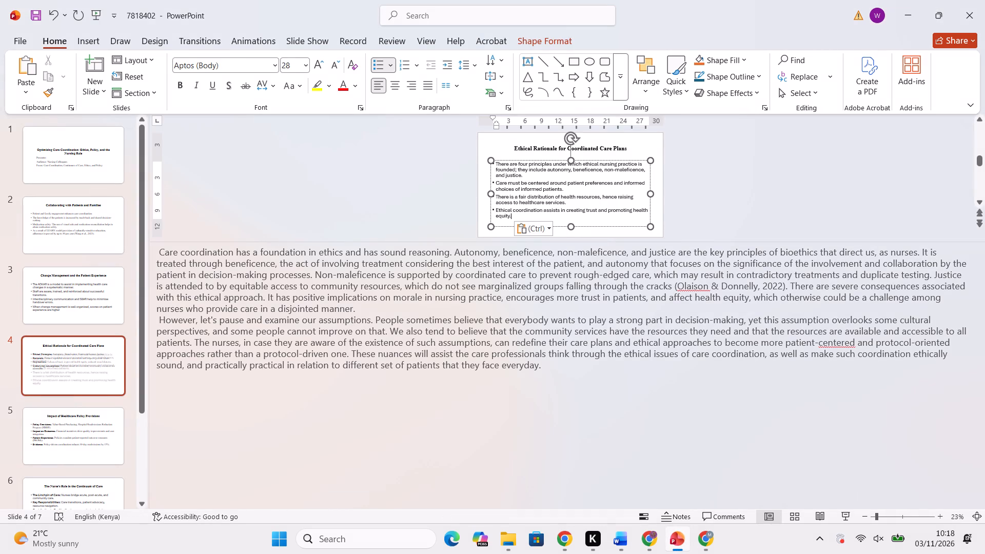
# Replace all of slide 4's speaker notes with the two paragraphs on ethics and assumptions copied from the s. NOTES (1) document.
pyautogui.click(538, 393)
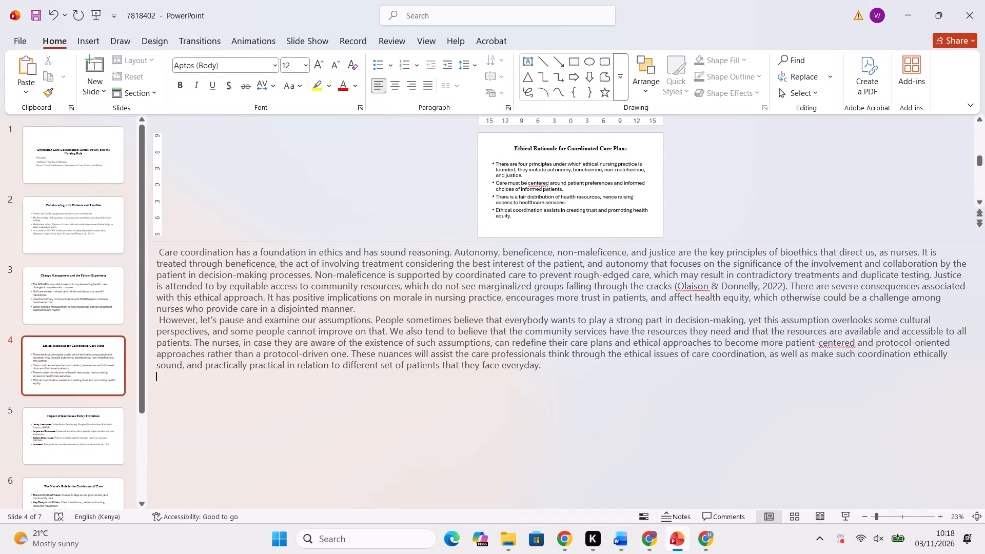
pyautogui.click(626, 545)
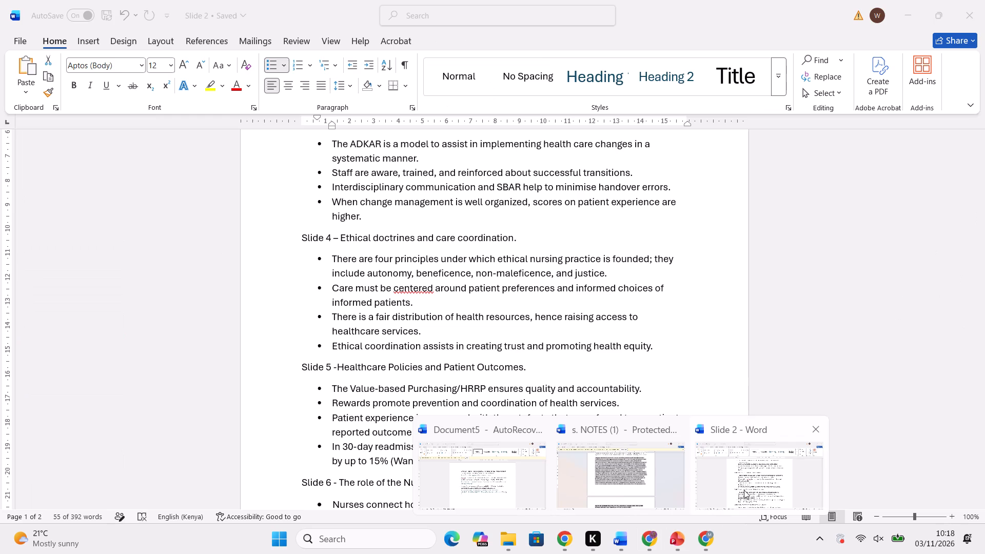
pyautogui.click(617, 484)
pyautogui.scroll(-12, 472, 348)
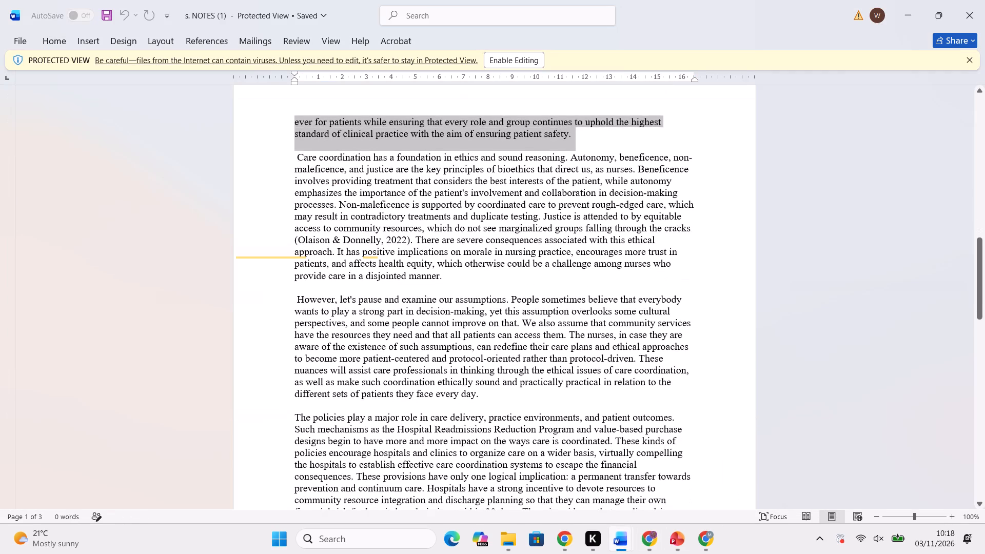
pyautogui.moveTo(482, 395); pyautogui.dragTo(293, 159)
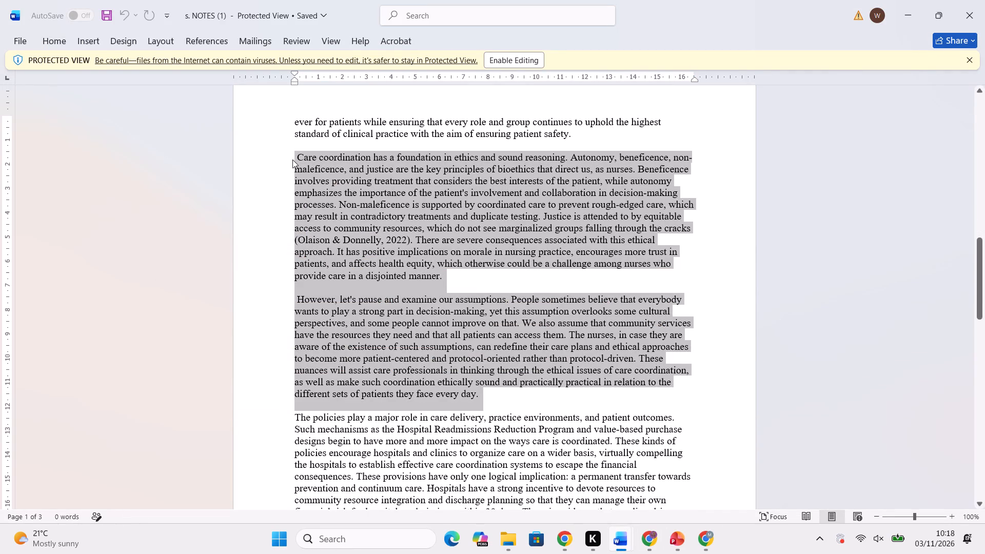
pyautogui.hotkey('ctrl', 'c')
pyautogui.click(683, 540)
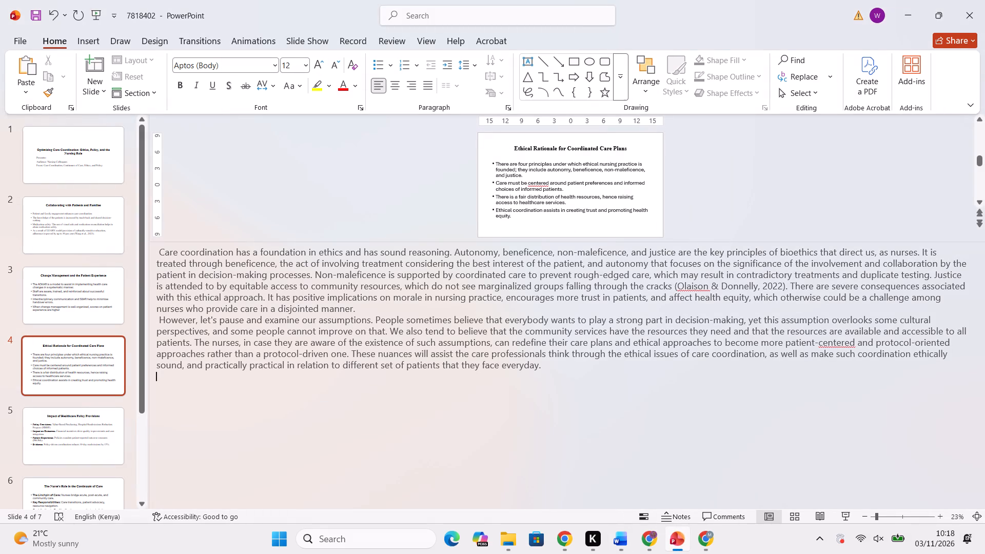
pyautogui.click(474, 355)
pyautogui.hotkey('ctrl', 'a')
pyautogui.hotkey('ctrl', 'v')
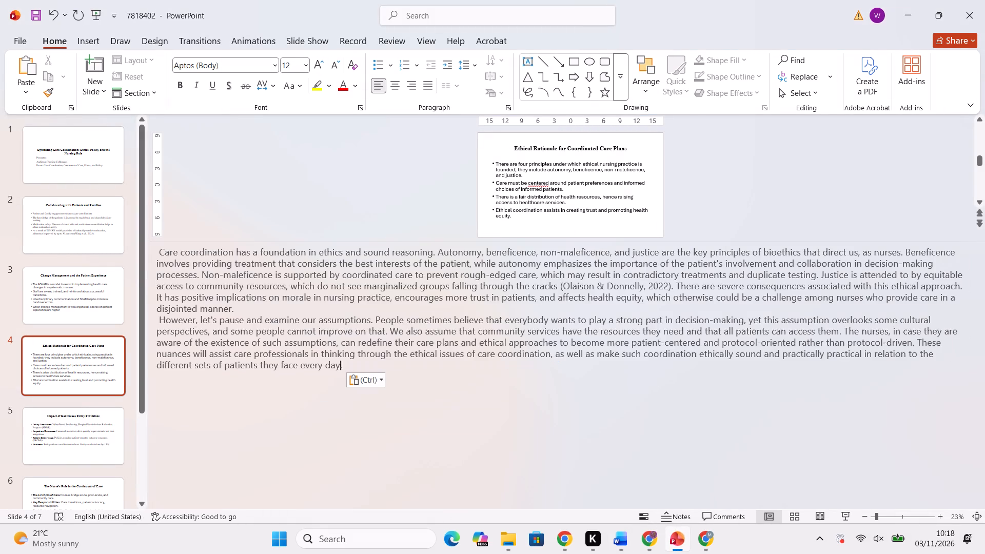
# Replace the body text of slide 5, Impact of Healthcare Policy Provisions, with the four Slide 5 bullets copied from the Slide 2 document.
pyautogui.click(62, 416)
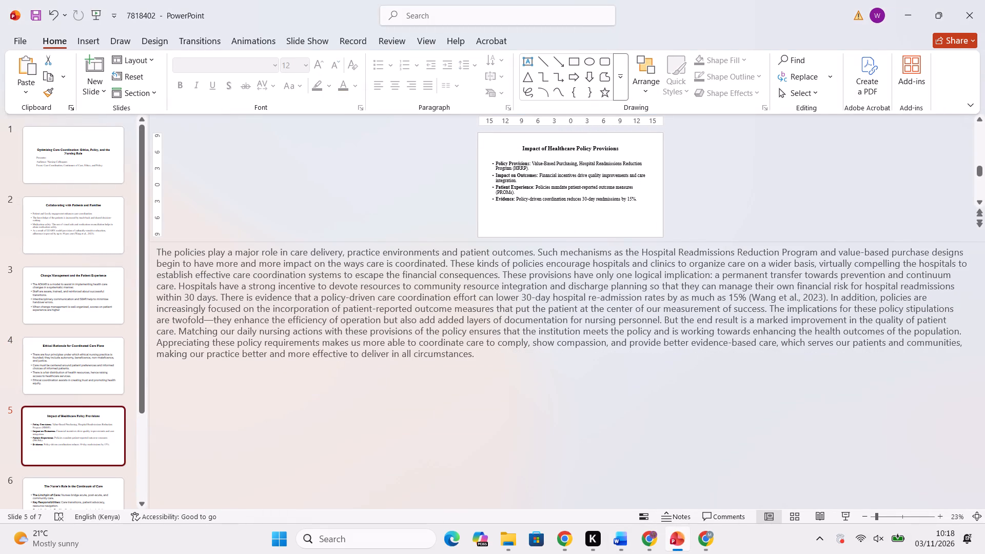
pyautogui.click(622, 544)
pyautogui.click(763, 487)
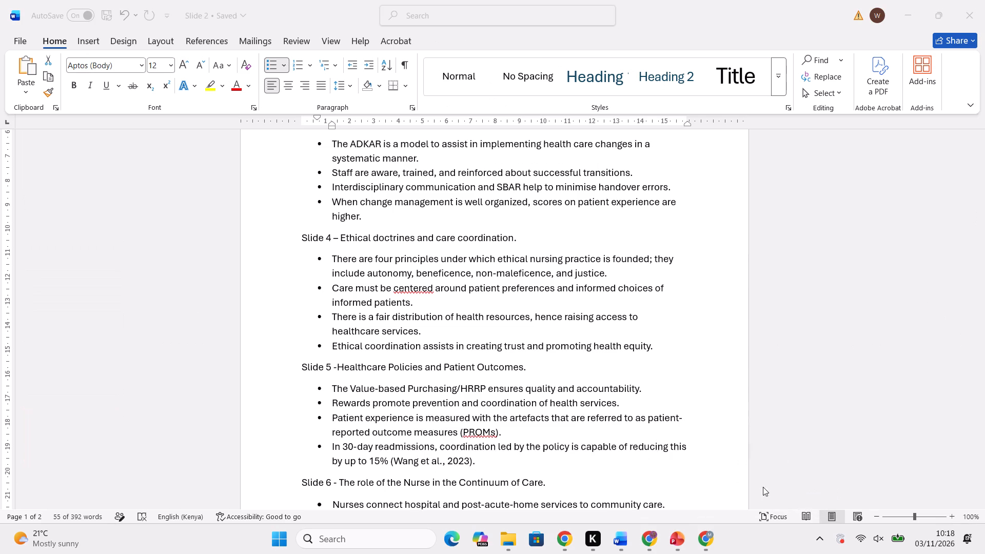
pyautogui.scroll(-4, 330, 357)
pyautogui.moveTo(482, 338); pyautogui.dragTo(340, 289)
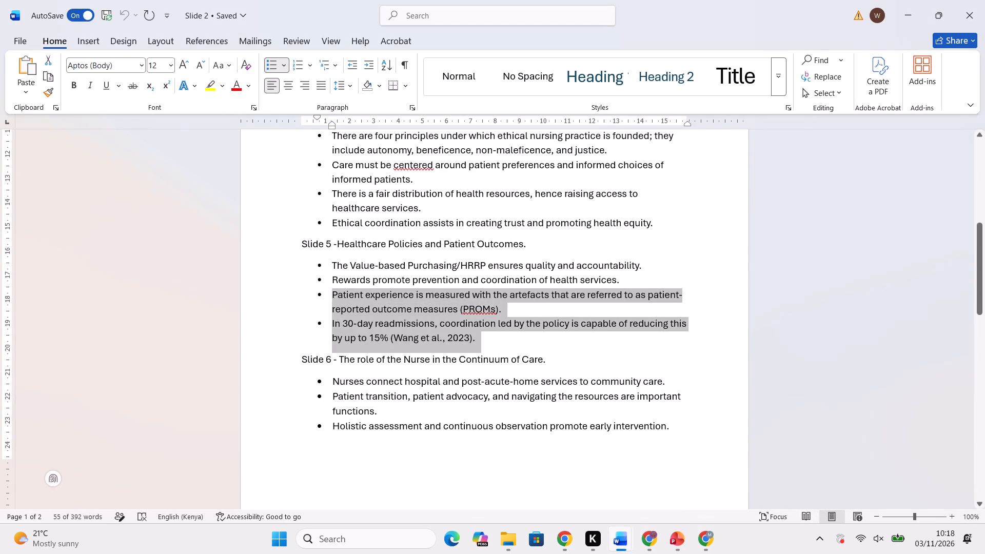
pyautogui.moveTo(340, 289); pyautogui.dragTo(329, 266)
pyautogui.hotkey('ctrl', 'c')
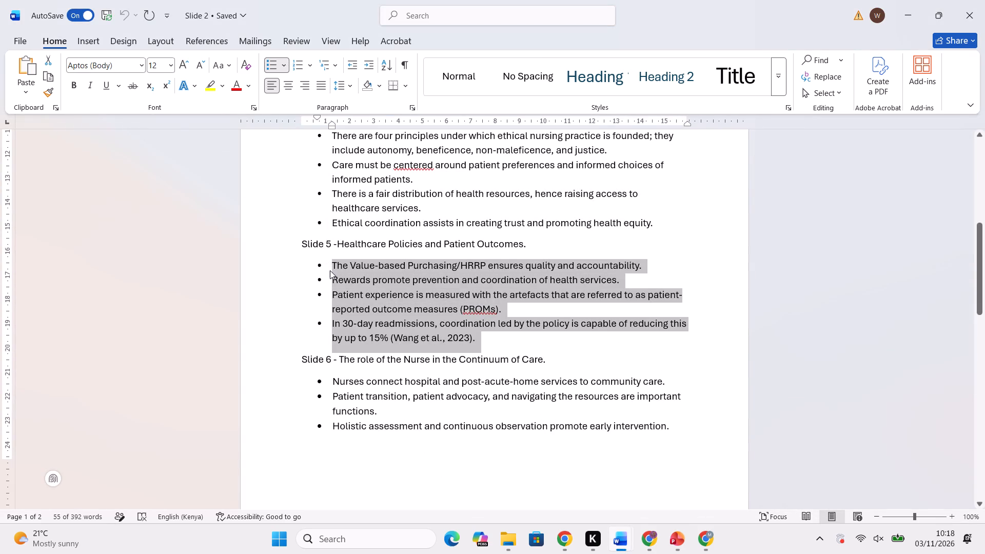
pyautogui.click(681, 539)
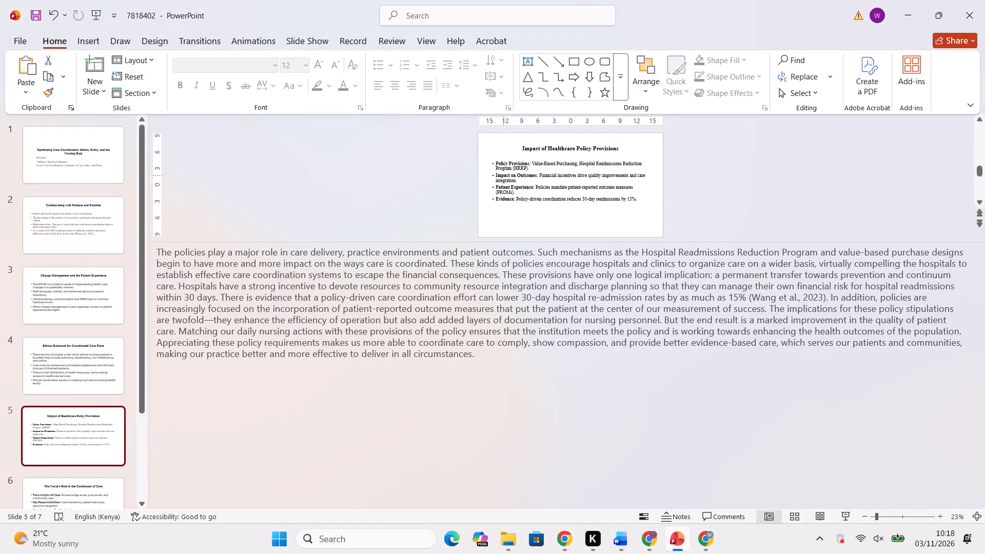
pyautogui.click(525, 182)
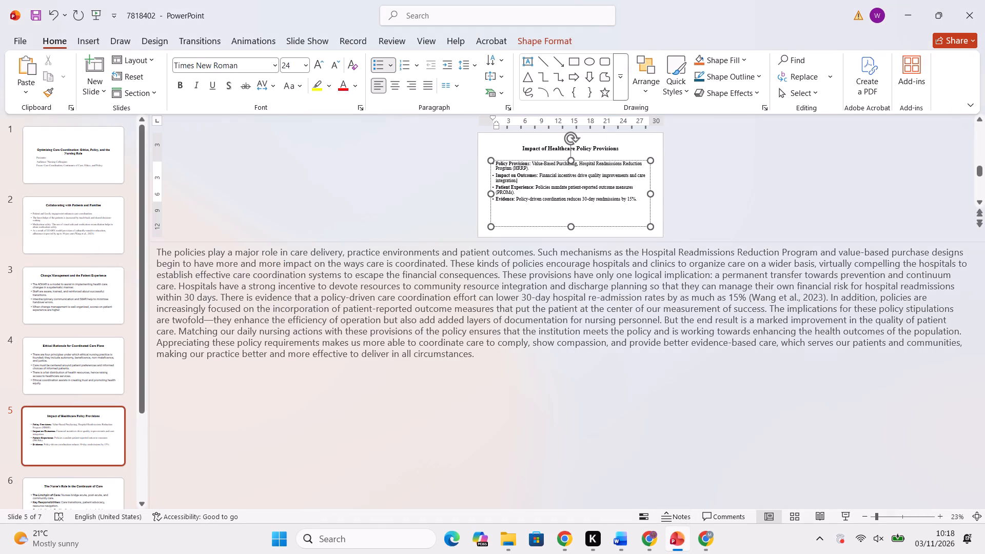
pyautogui.hotkey('ctrl', 'a')
pyautogui.hotkey('ctrl', 'v')
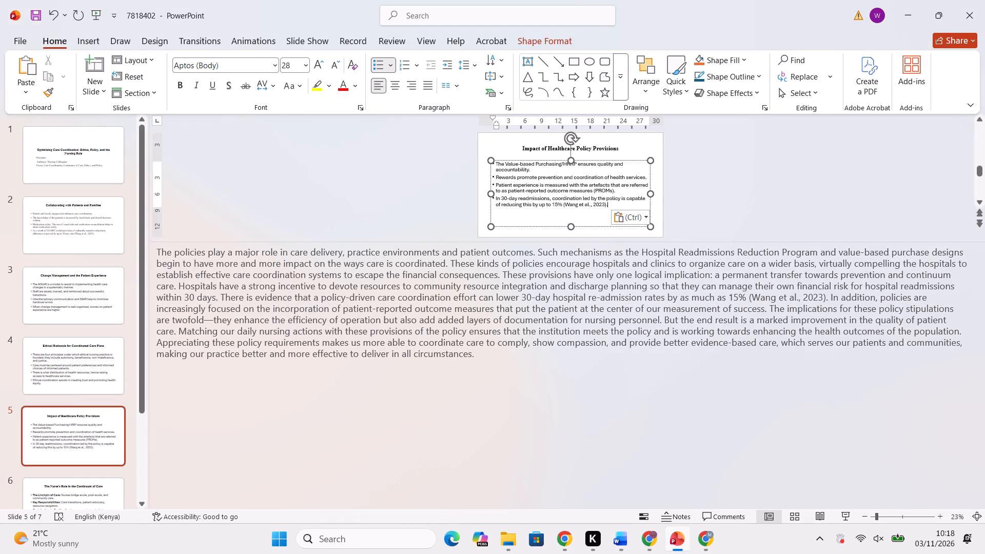
# Replace all of slide 5's speaker notes with the paragraph starting "The policies play a major role" copied from the s. NOTES (1) document.
pyautogui.click(620, 543)
pyautogui.click(622, 482)
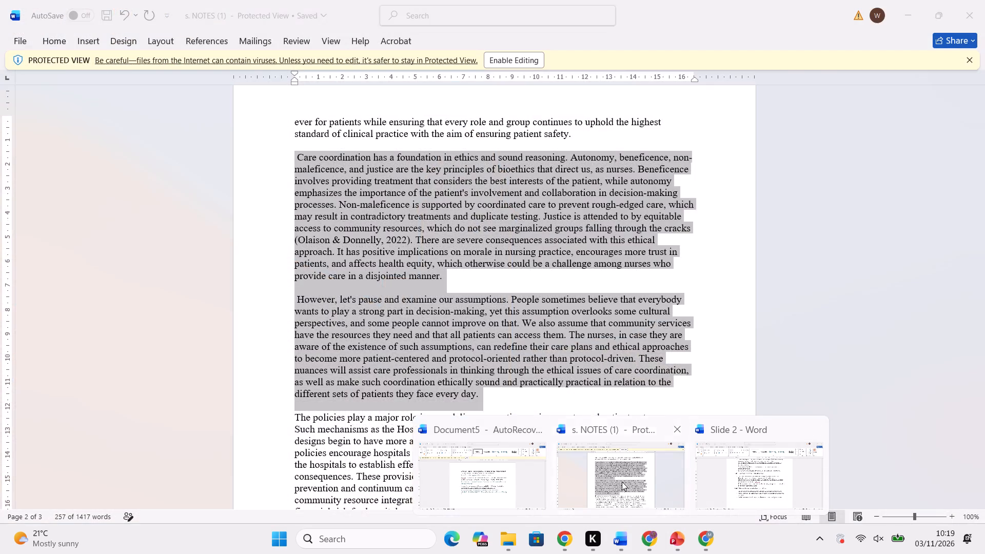
pyautogui.scroll(-8, 385, 322)
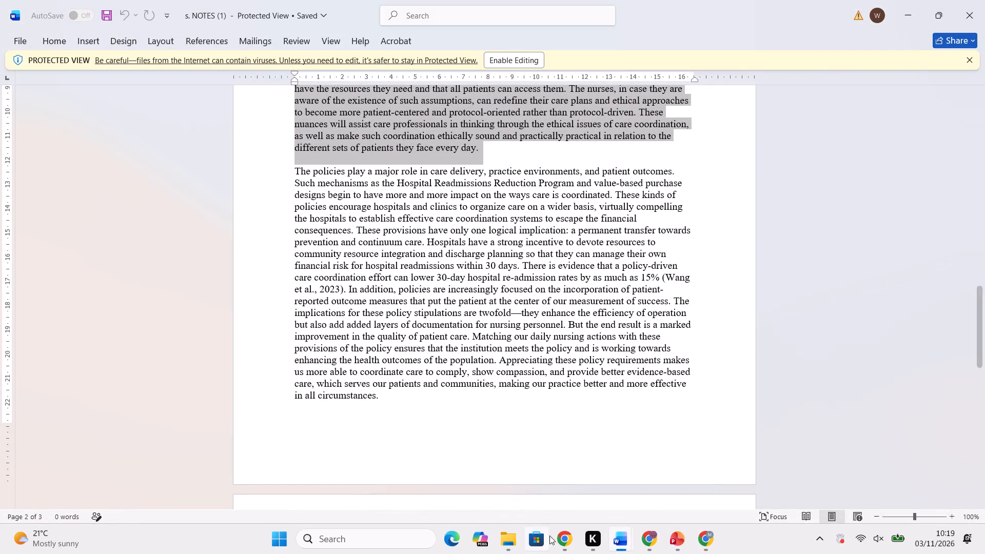
pyautogui.click(676, 538)
pyautogui.click(676, 534)
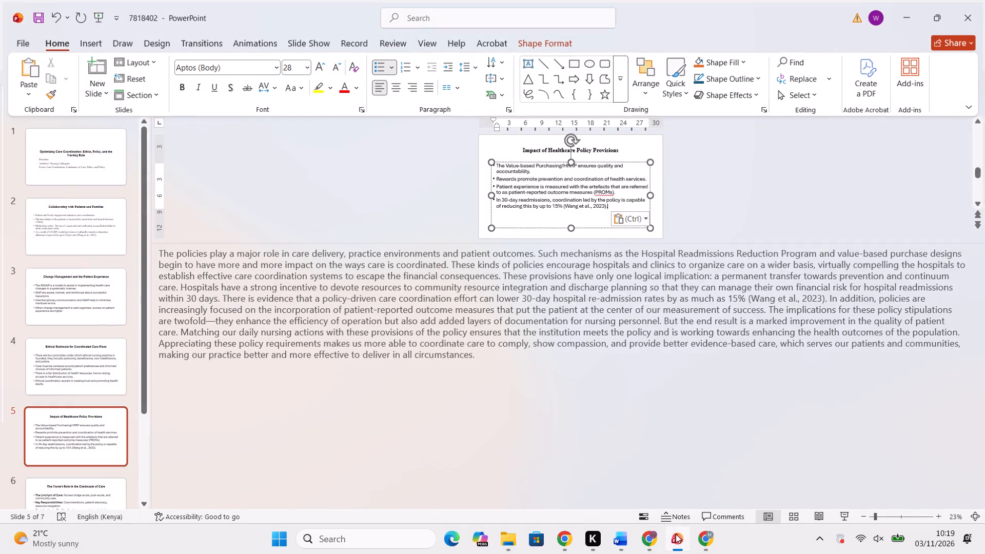
pyautogui.moveTo(385, 397); pyautogui.dragTo(287, 169)
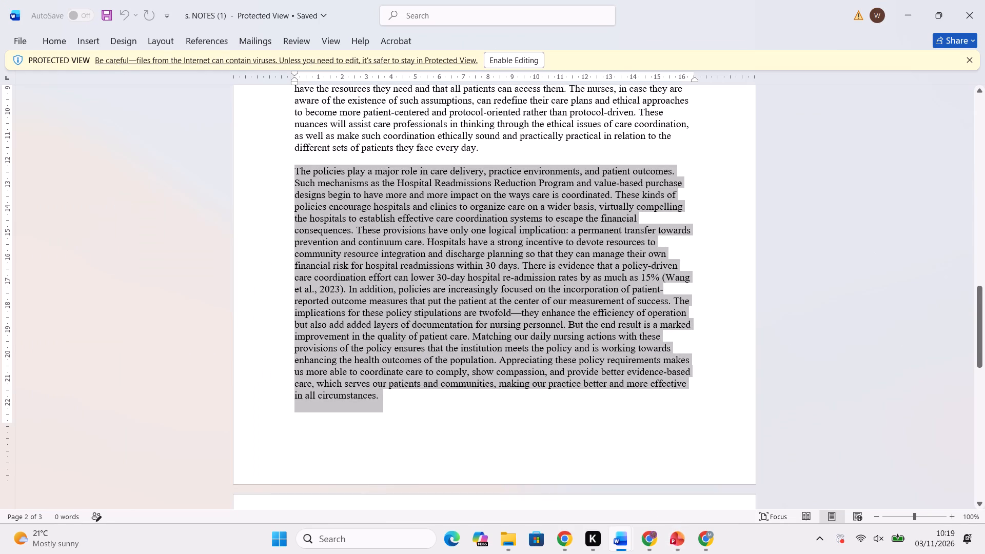
pyautogui.hotkey('ctrl', 'c')
pyautogui.click(675, 537)
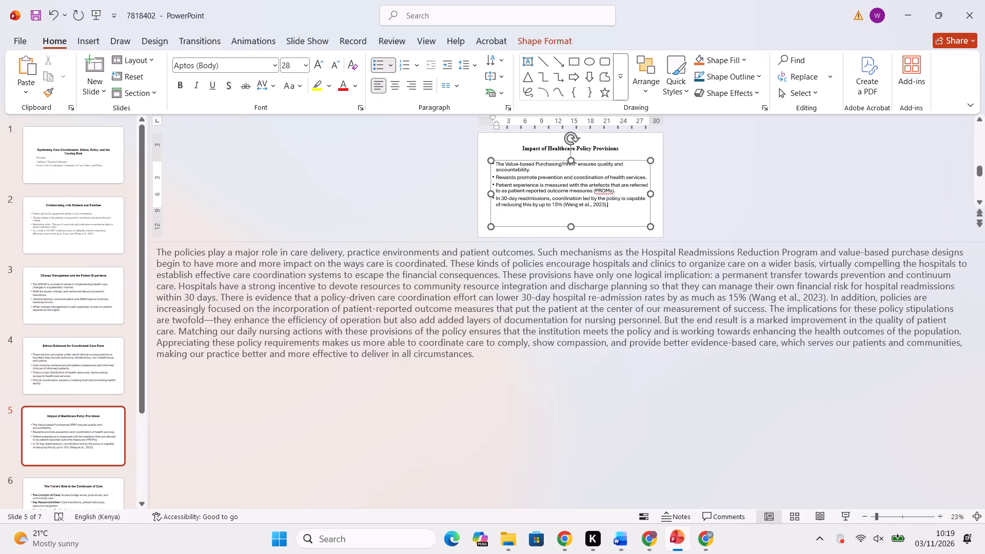
pyautogui.click(409, 357)
pyautogui.hotkey('ctrl', 'a')
pyautogui.hotkey('ctrl', 'v')
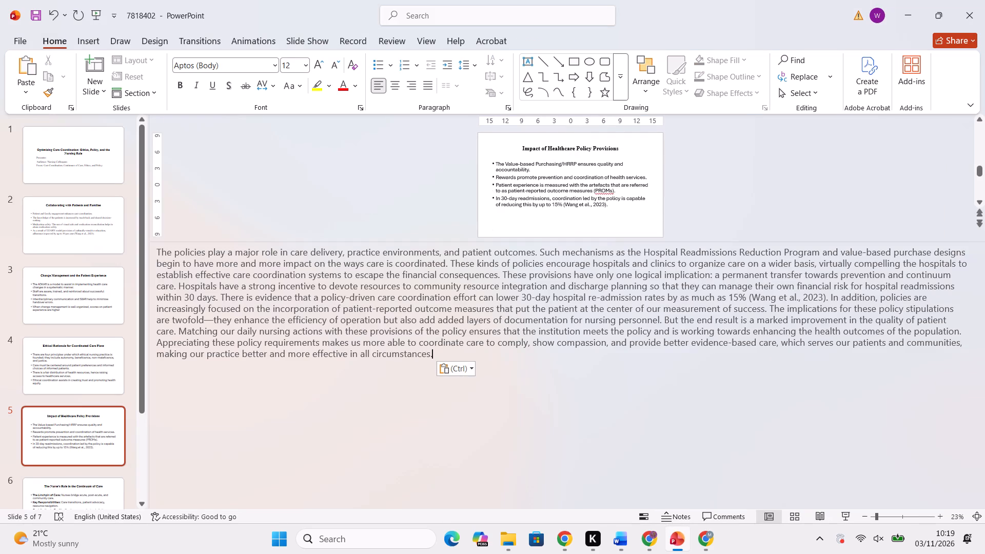
# Replace the body text of slide 6, The Nurse's Role in the Continuum of Care, with the four Slide 6 bullets copied from the Slide 2 document.
pyautogui.scroll(-3, 74, 464)
pyautogui.click(71, 401)
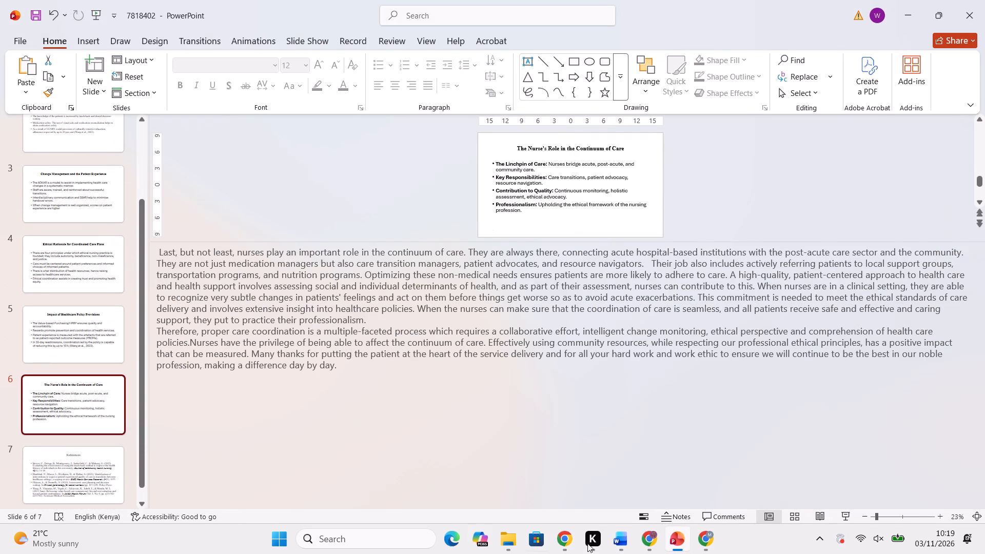
pyautogui.click(624, 544)
pyautogui.click(732, 488)
pyautogui.scroll(-2, 539, 370)
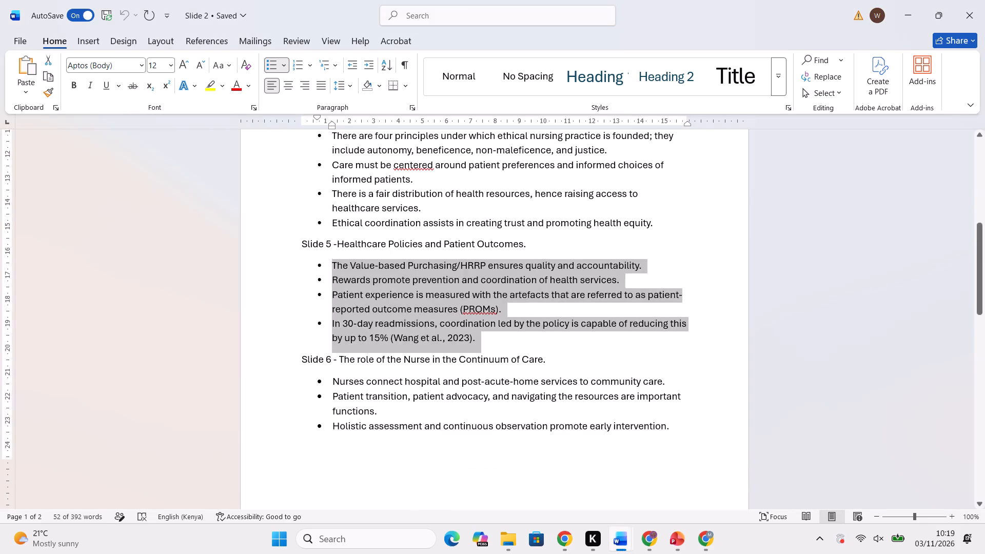
pyautogui.scroll(-3, 539, 370)
pyautogui.moveTo(313, 228); pyautogui.dragTo(438, 458)
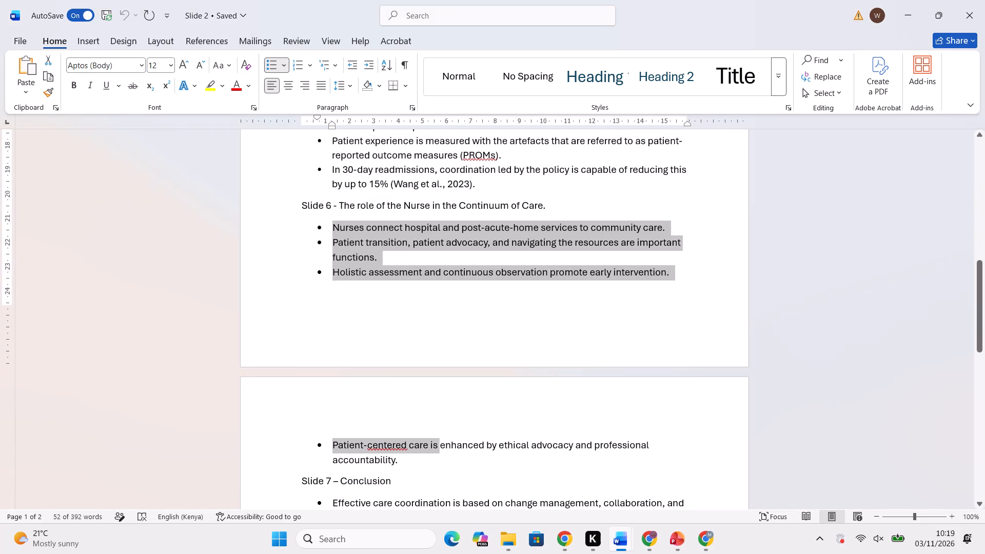
pyautogui.moveTo(438, 458); pyautogui.dragTo(437, 463)
pyautogui.hotkey('ctrl', 'c')
pyautogui.click(683, 542)
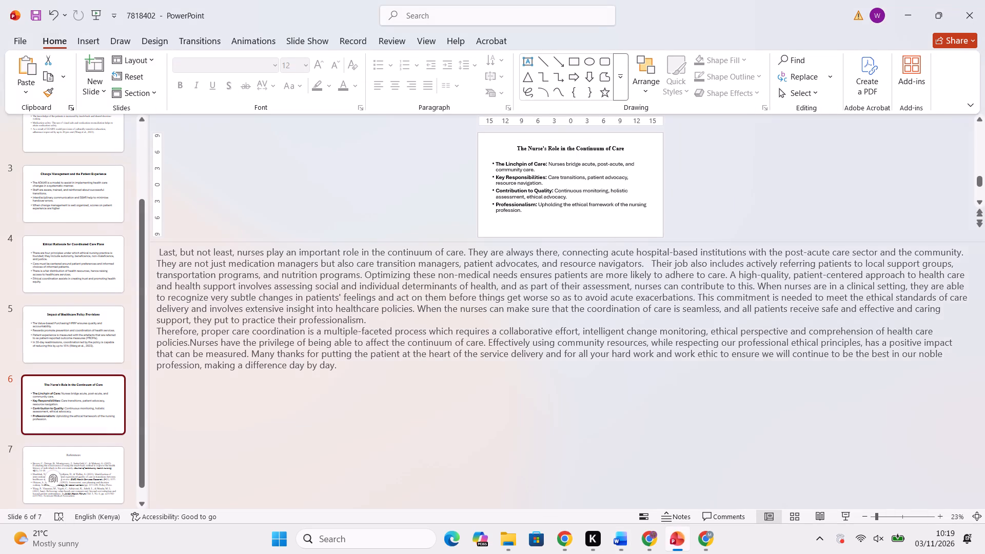
pyautogui.click(560, 191)
pyautogui.hotkey('ctrl', 'a')
pyautogui.hotkey('ctrl', 'v')
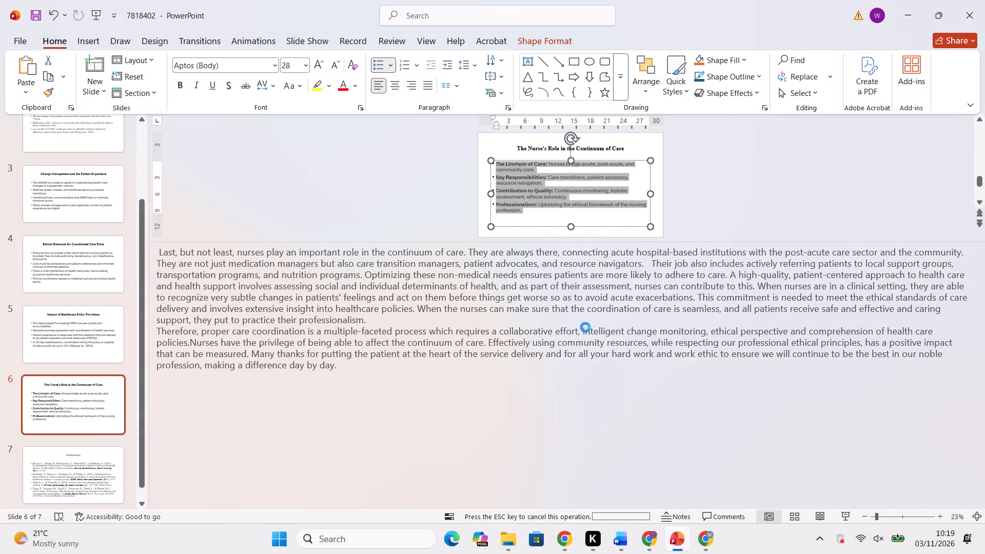
# Replace all of slide 6's speaker notes with the last two paragraphs, from "Last, but not least" onward, copied from the s. NOTES (1) document.
pyautogui.click(620, 542)
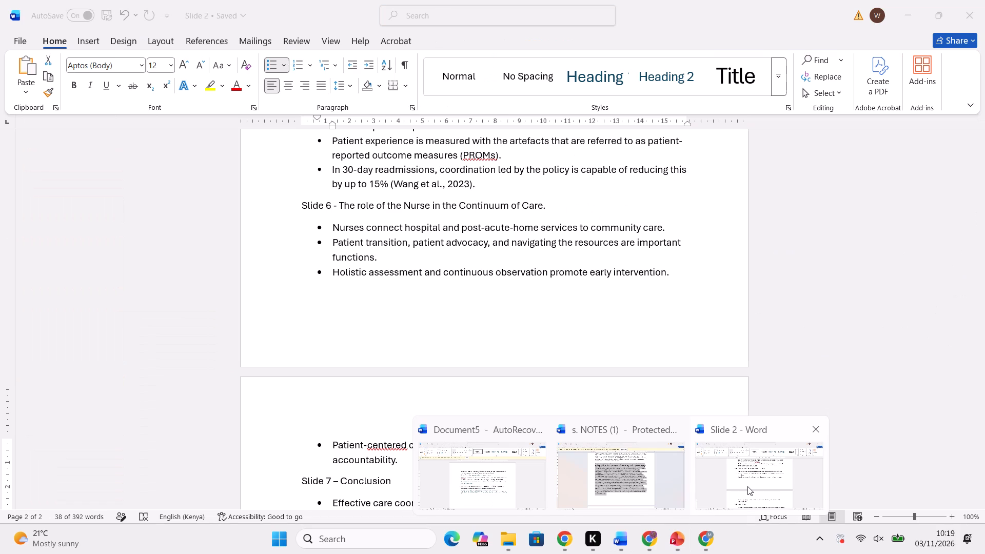
pyautogui.click(623, 476)
pyautogui.scroll(-10, 393, 380)
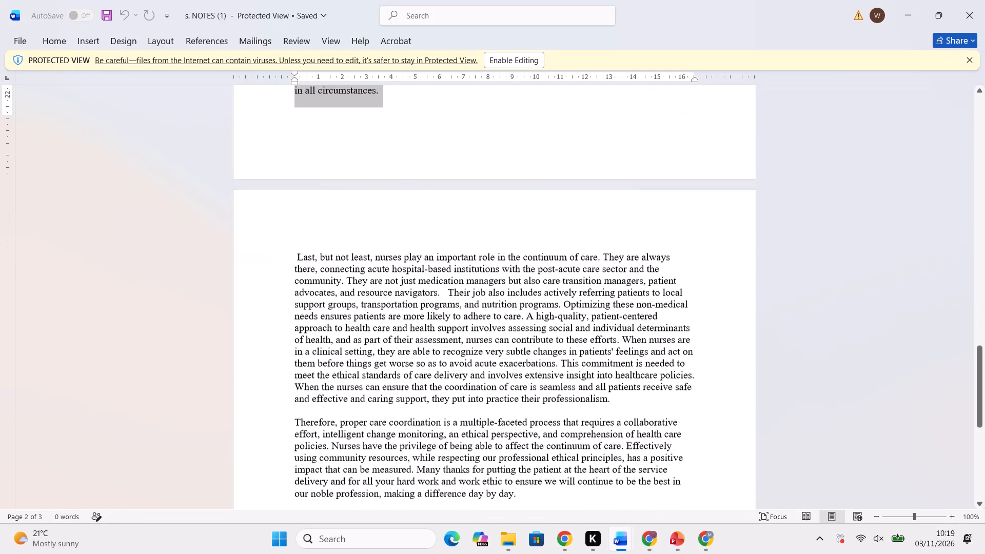
pyautogui.moveTo(614, 401); pyautogui.dragTo(266, 235)
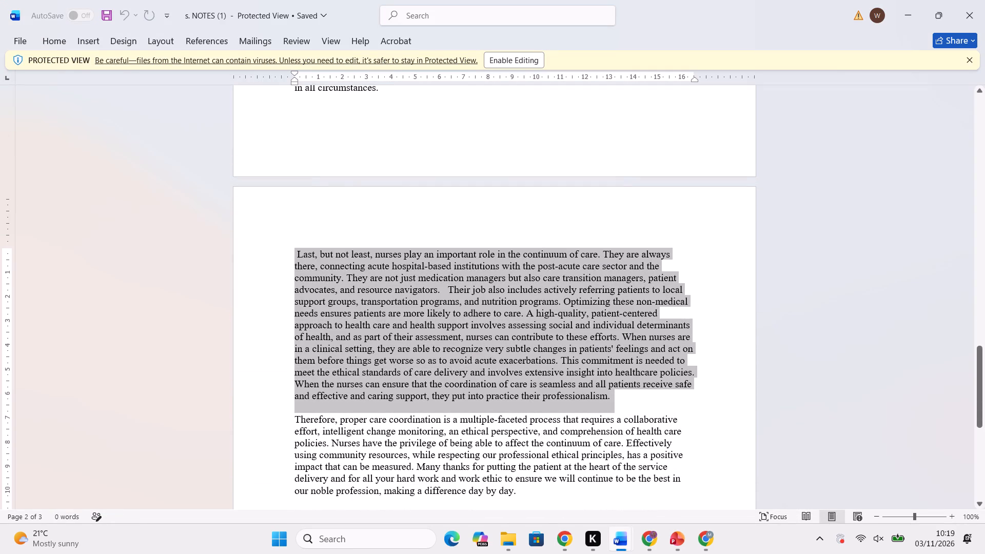
pyautogui.hotkey('ctrl', 'c')
pyautogui.click(681, 536)
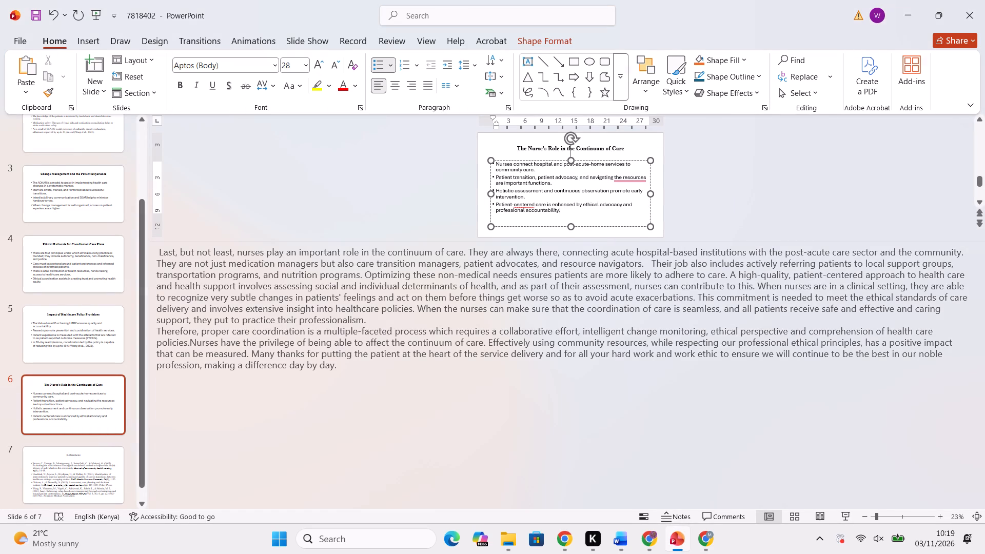
pyautogui.click(621, 541)
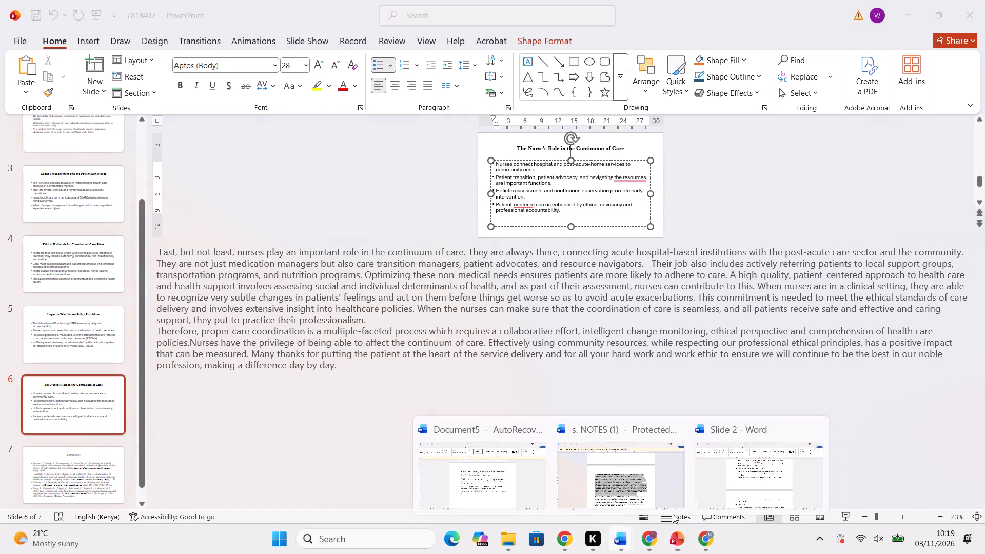
pyautogui.click(605, 479)
pyautogui.scroll(-3, 564, 427)
pyautogui.click(528, 404)
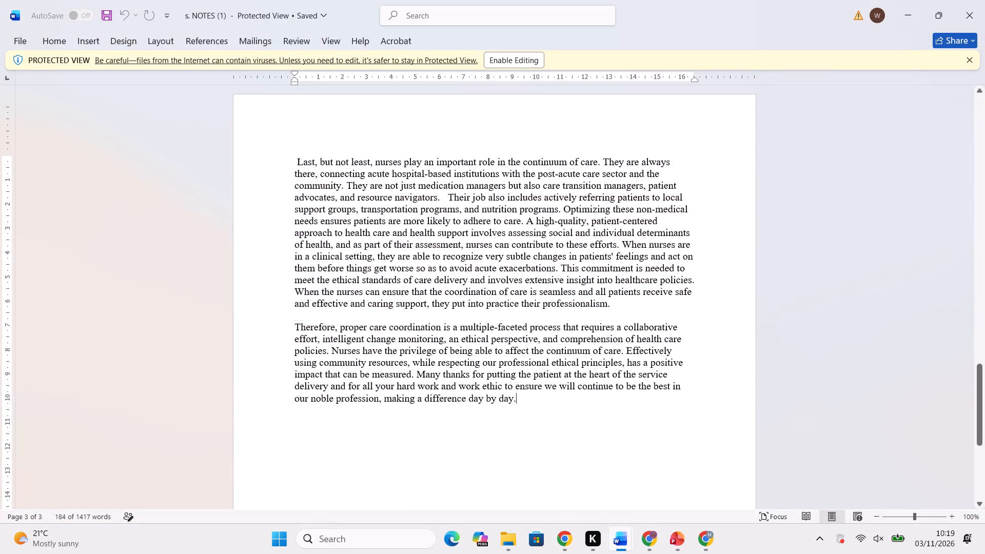
pyautogui.moveTo(527, 402); pyautogui.dragTo(283, 154)
pyautogui.hotkey('ctrl', 'c')
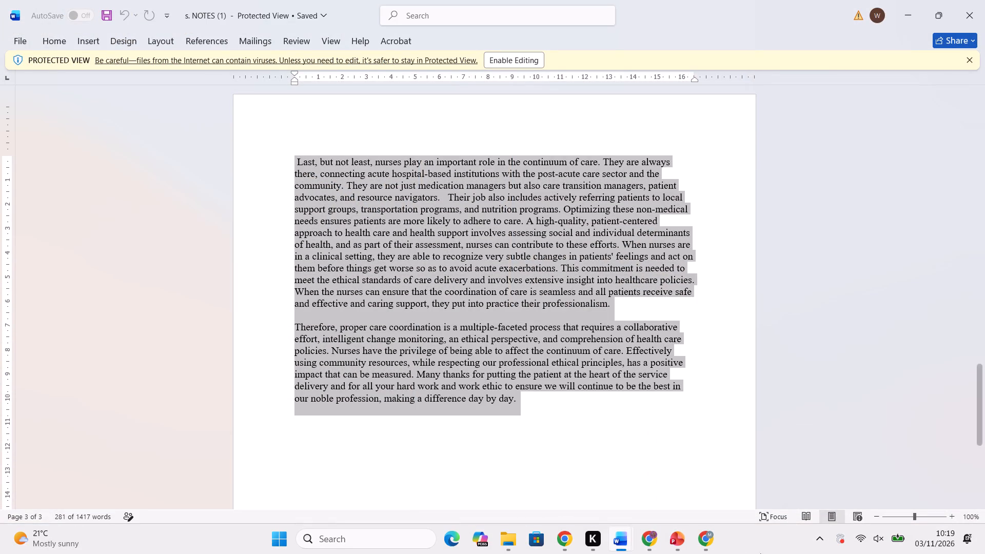
pyautogui.click(672, 538)
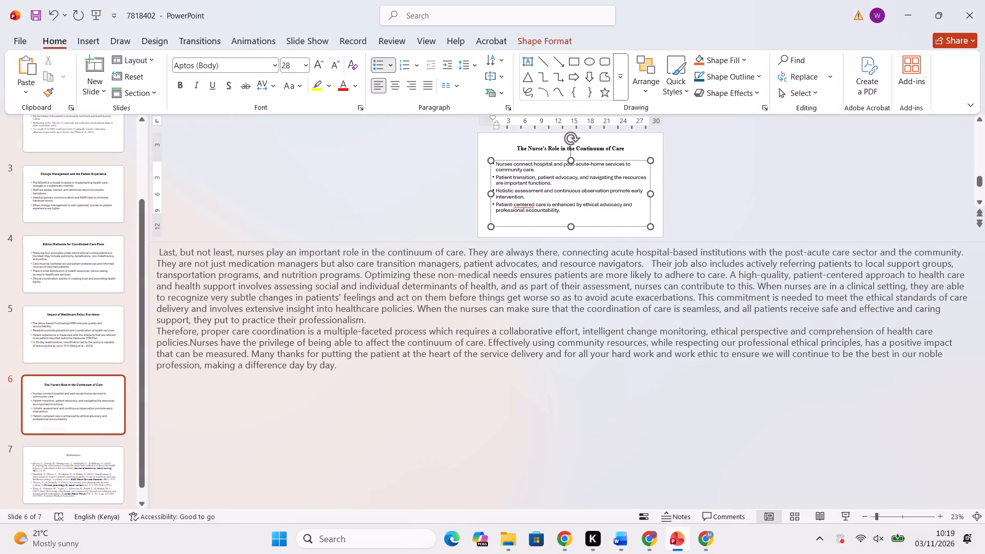
pyautogui.click(360, 338)
pyautogui.hotkey('ctrl', 'a')
pyautogui.hotkey('ctrl', 'v')
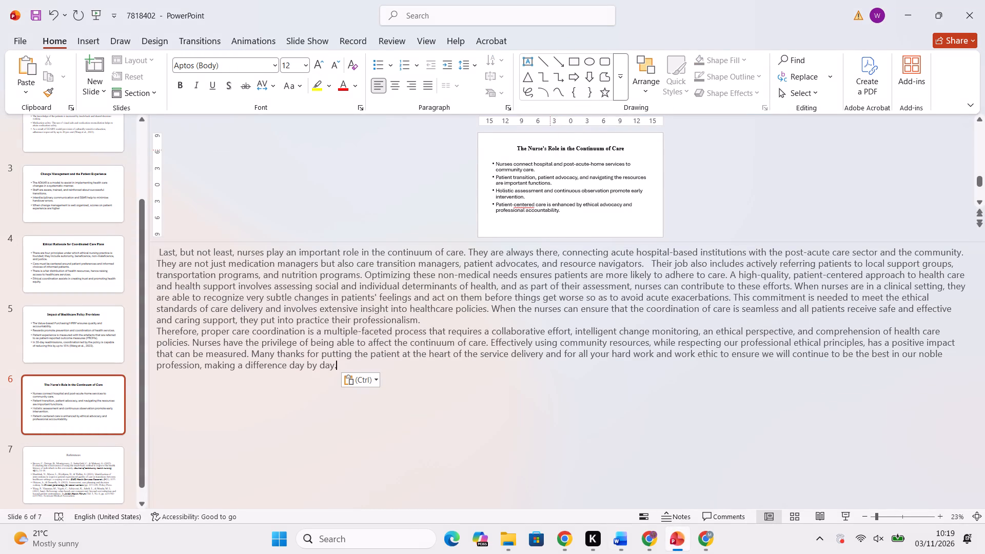
# Add a new slide after slide 6 and fill its body with the four Slide 7 – Conclusion bullets copied from the Slide 2 document.
pyautogui.click(627, 545)
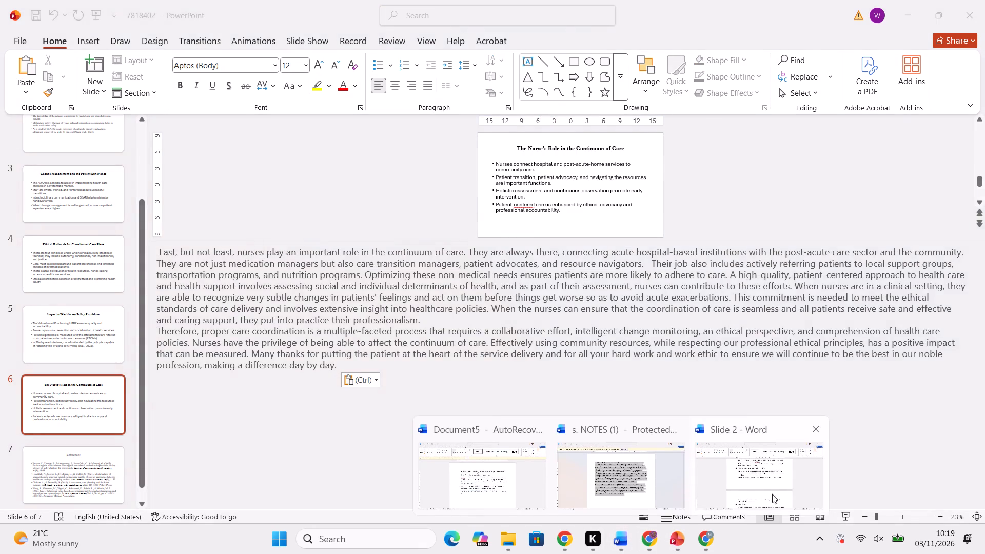
pyautogui.click(759, 481)
pyautogui.scroll(-8, 434, 368)
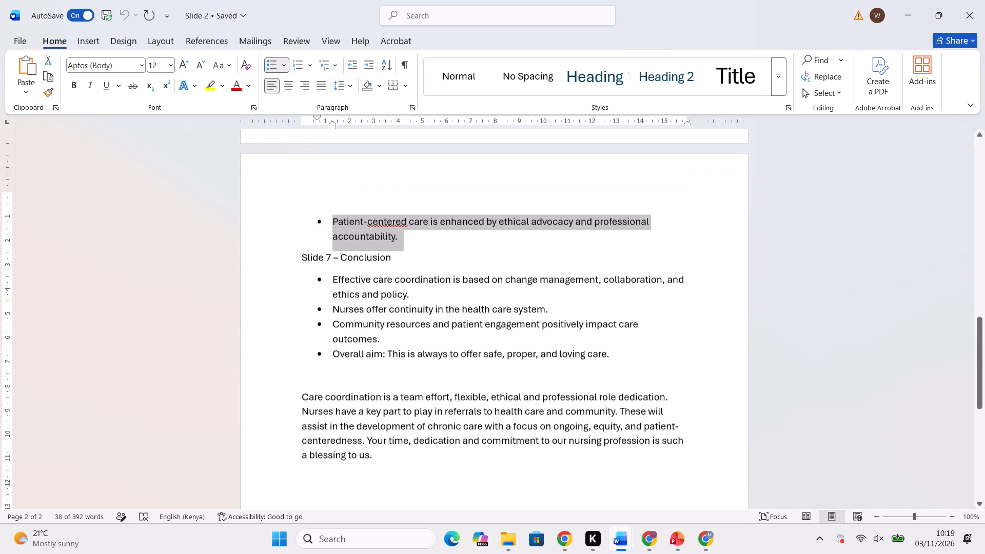
pyautogui.scroll(-1, 460, 365)
pyautogui.scroll(-3, 616, 371)
pyautogui.scroll(3, 615, 371)
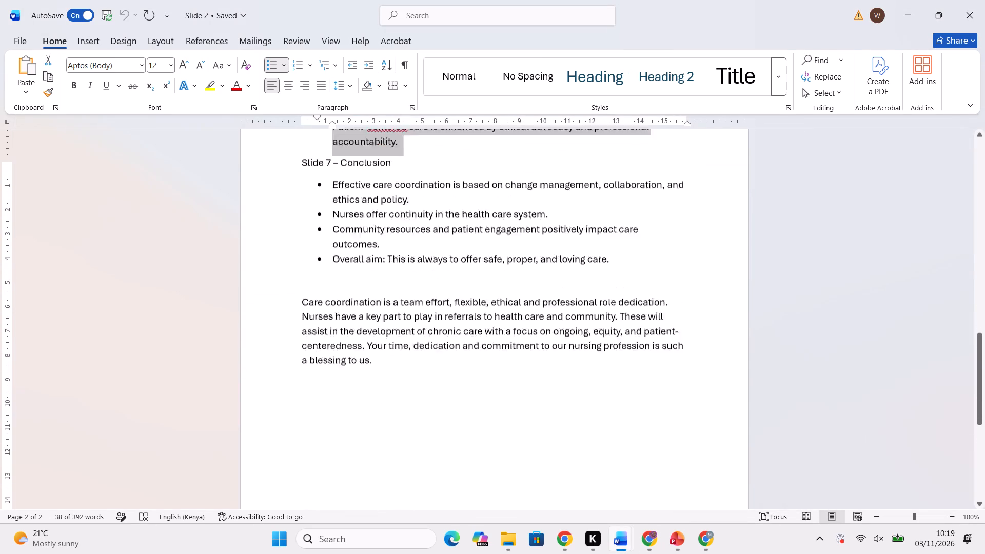
pyautogui.moveTo(615, 300); pyautogui.dragTo(316, 223)
pyautogui.hotkey('ctrl', 'c')
pyautogui.click(686, 548)
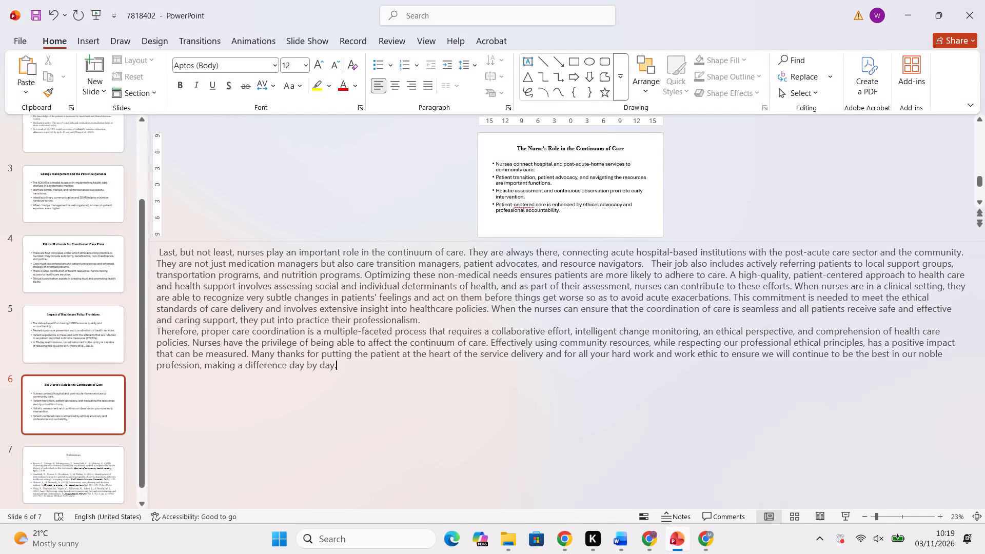
pyautogui.click(78, 406)
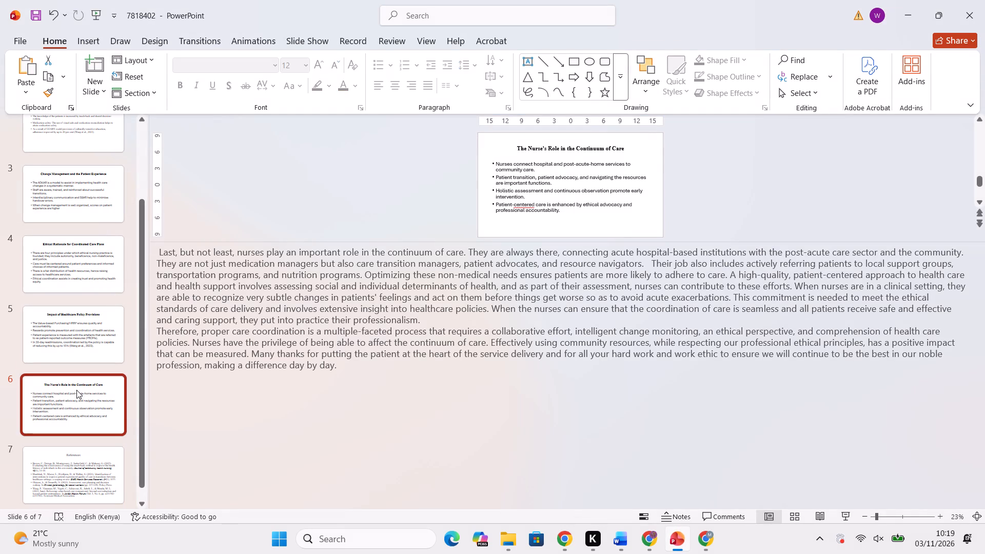
pyautogui.click(90, 61)
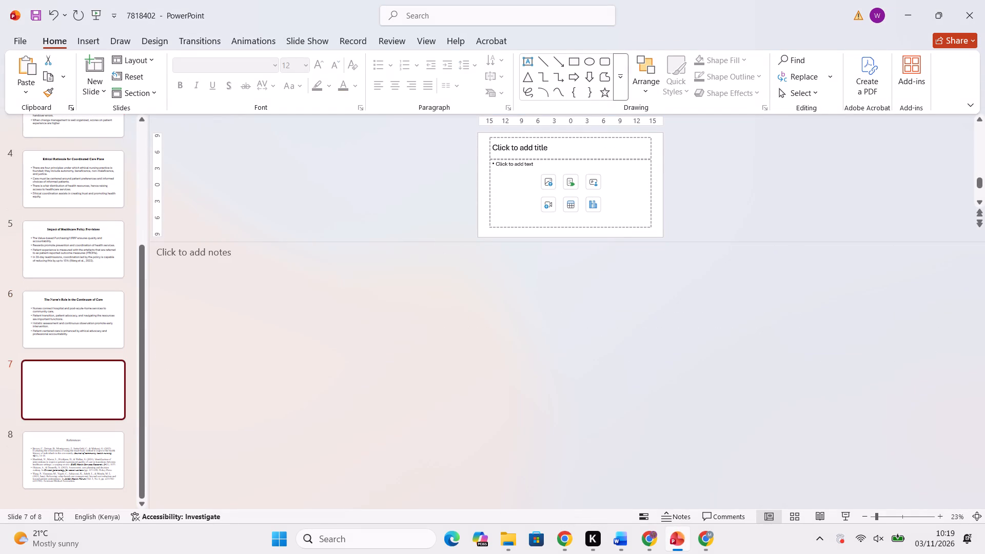
pyautogui.click(517, 182)
pyautogui.hotkey('ctrl', 'v')
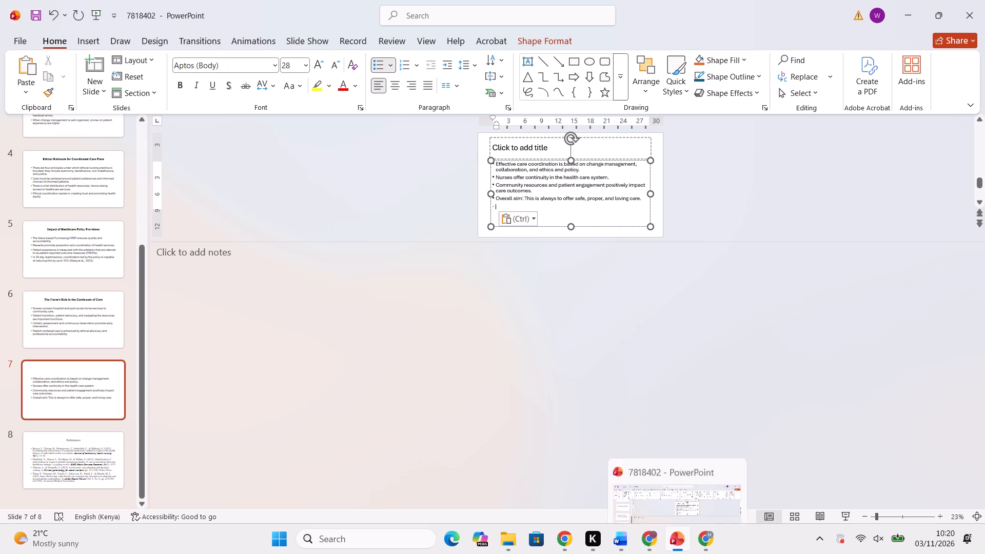
# Give the new slide 7 the title "Conclusion", copied from the Slide 7 heading in the Slide 2 document.
pyautogui.click(623, 543)
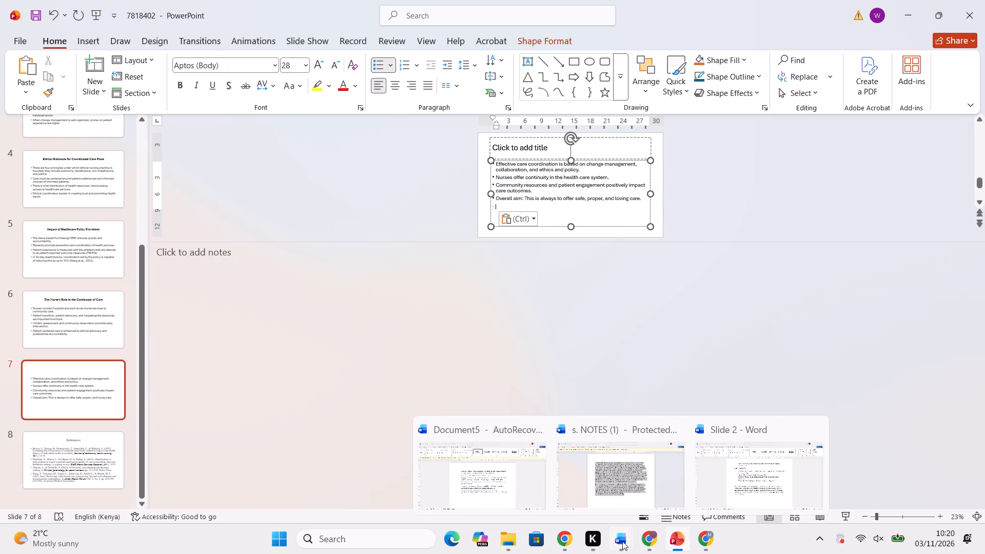
pyautogui.click(741, 490)
pyautogui.scroll(1, 412, 254)
pyautogui.moveTo(393, 233); pyautogui.dragTo(343, 234)
pyautogui.hotkey('ctrl', 'c')
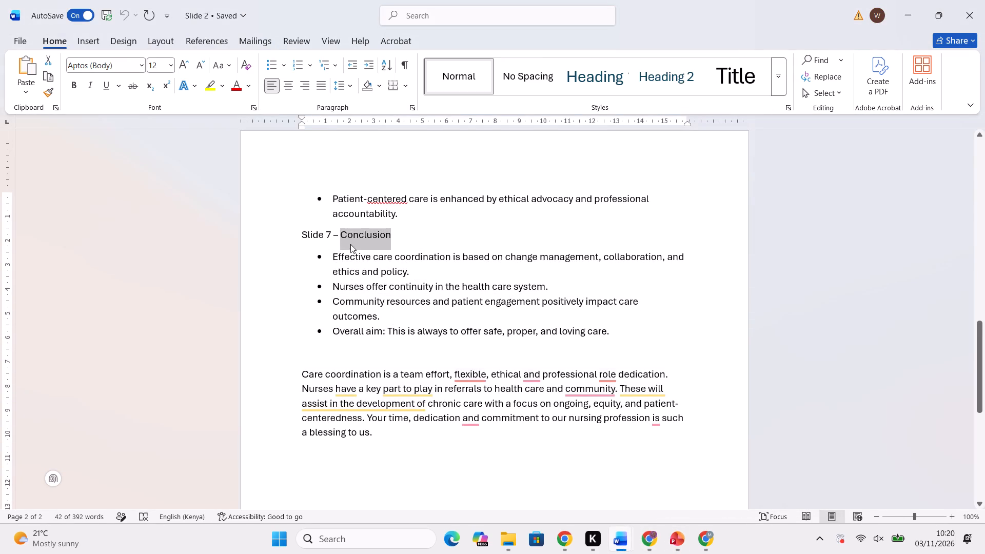
pyautogui.click(679, 538)
pyautogui.click(549, 155)
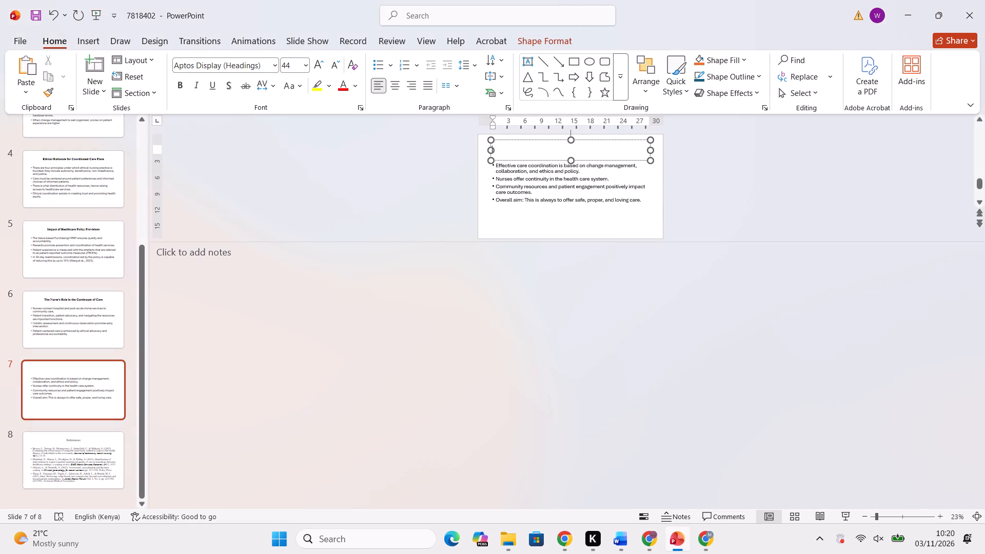
pyautogui.hotkey('ctrl', 'v')
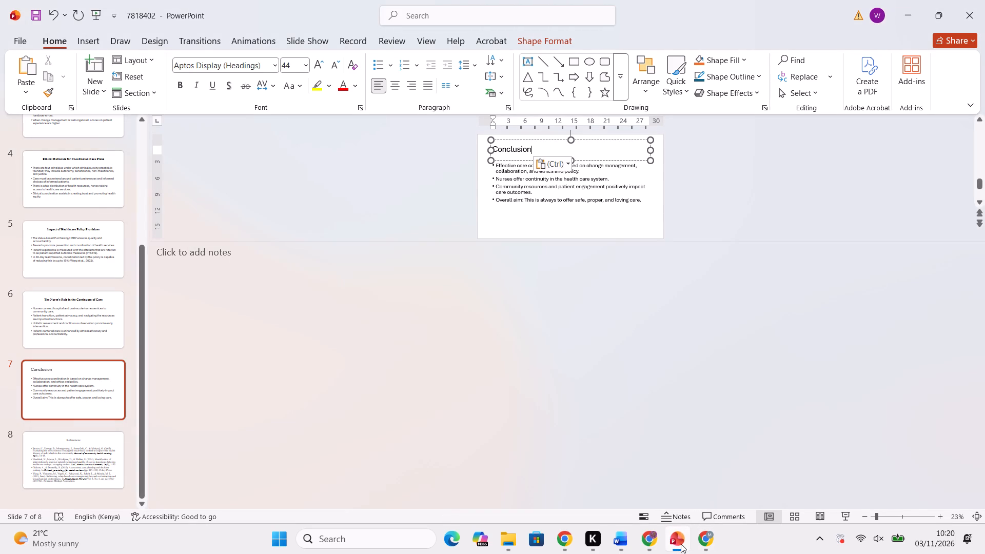
# Copy the closing paragraph starting "Care coordination is a team effort" from the Slide 2 document into slide 7's speaker notes, closing that document.
pyautogui.click(617, 540)
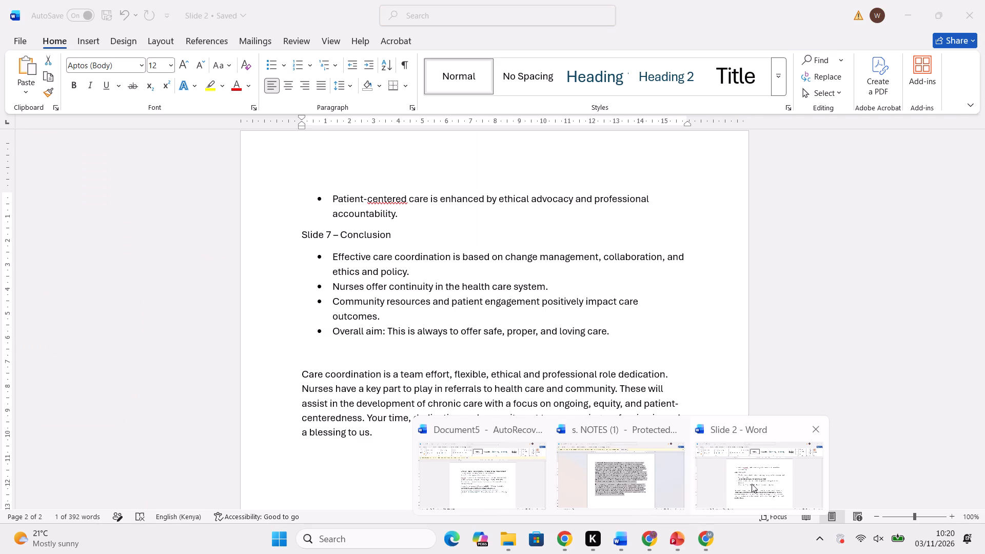
pyautogui.click(752, 484)
pyautogui.scroll(-4, 445, 357)
pyautogui.moveTo(372, 342); pyautogui.dragTo(291, 244)
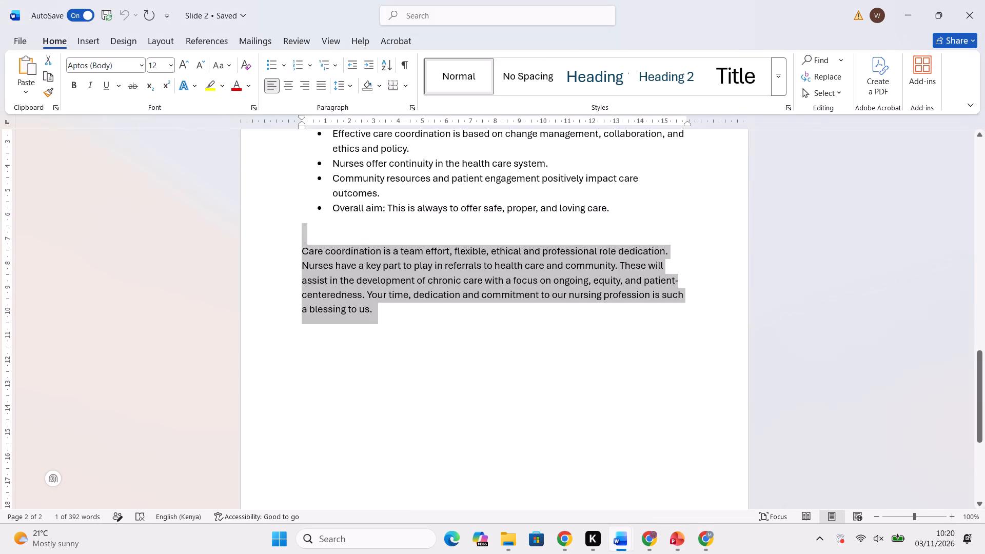
pyautogui.hotkey('ctrl', 'c')
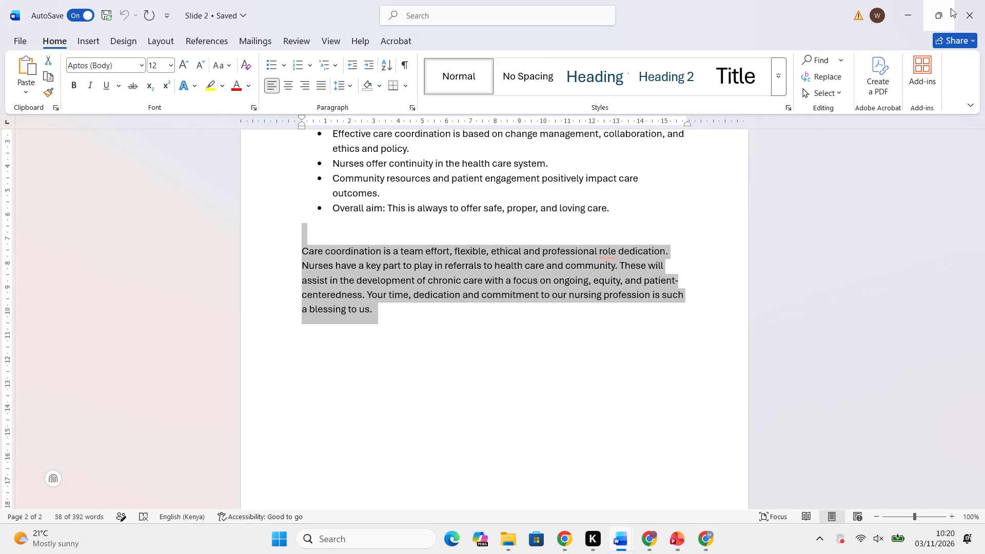
pyautogui.click(976, 12)
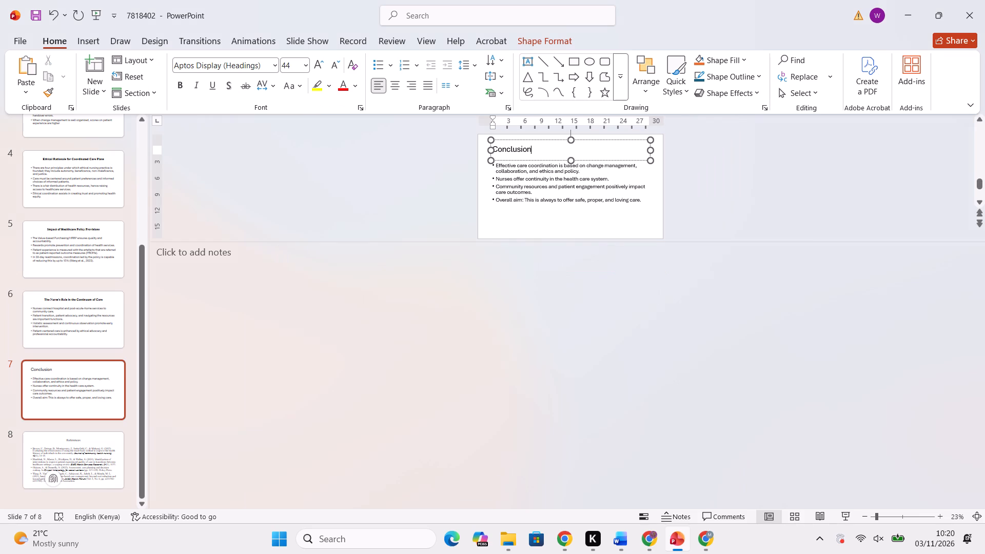
pyautogui.click(347, 252)
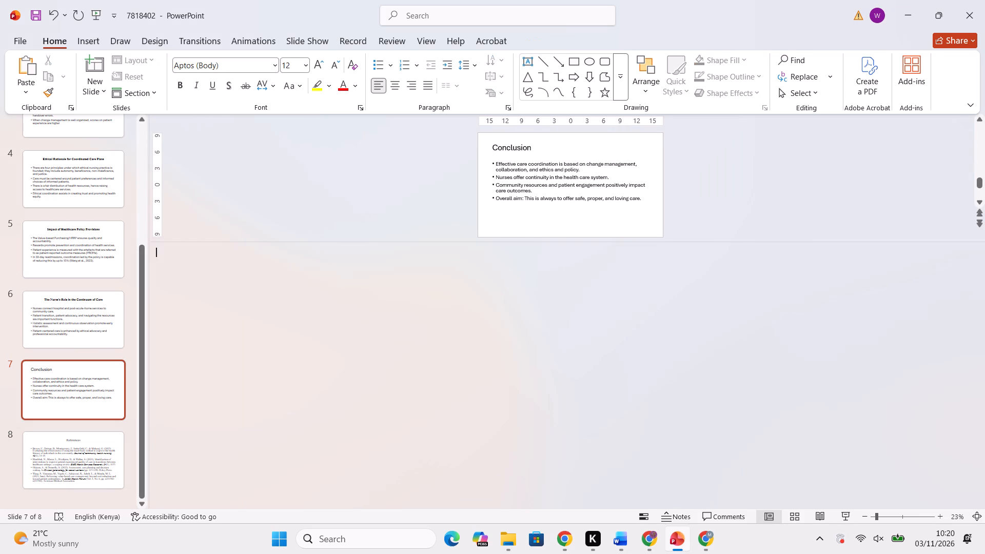
pyautogui.hotkey('ctrl', 'v')
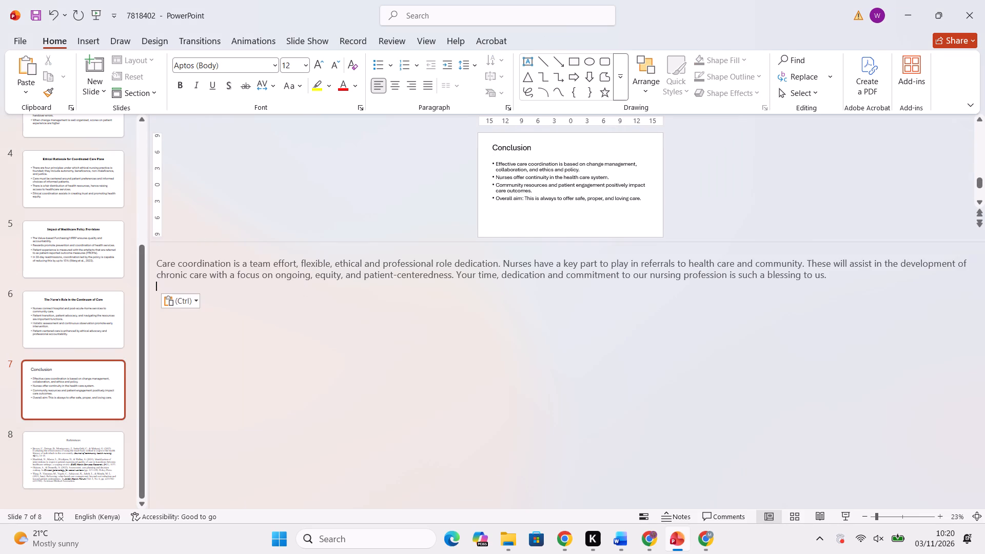
# Set all of slide 7's speaker notes in Times New Roman, keeping the text intact.
pyautogui.click(610, 281)
pyautogui.click(609, 272)
pyautogui.hotkey('ctrl', 'a')
pyautogui.click(231, 69)
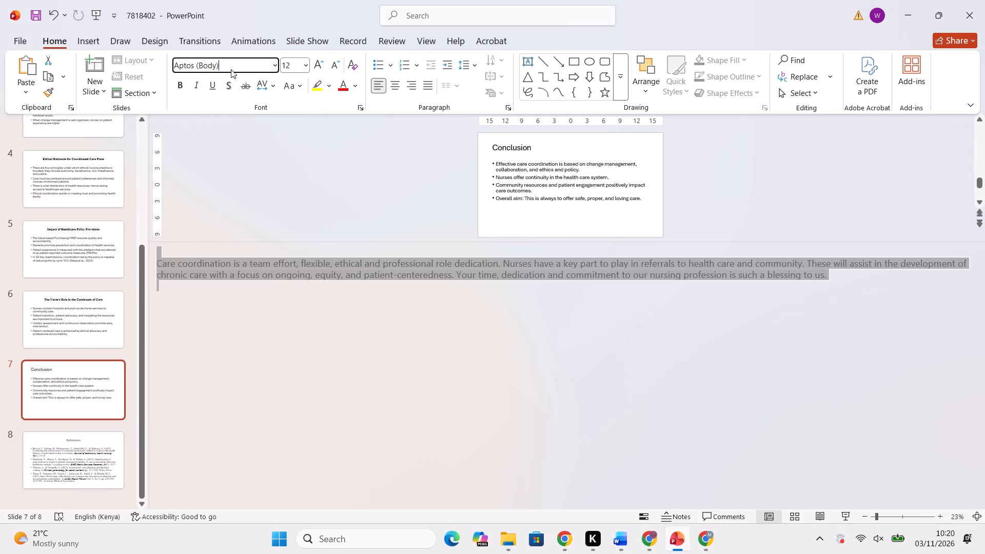
pyautogui.write('times')
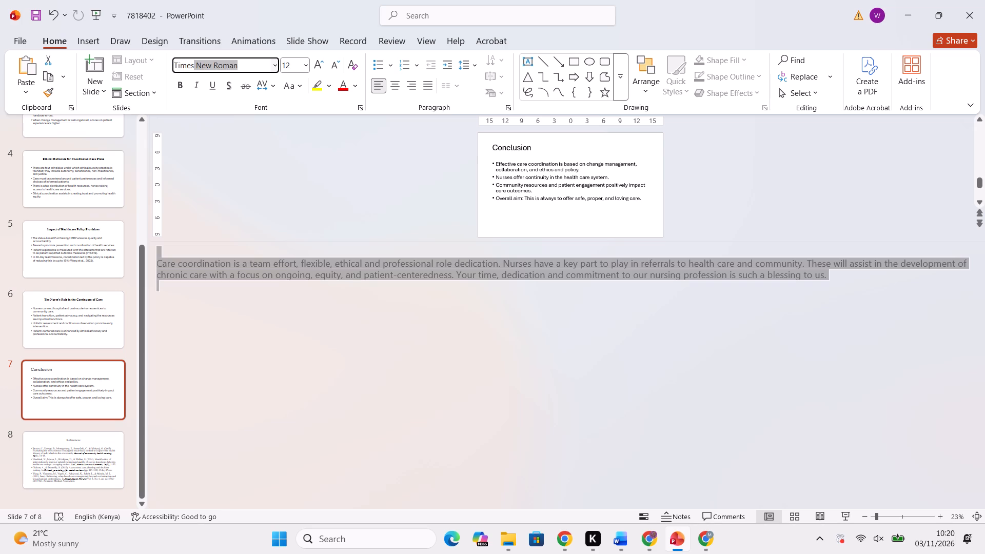
pyautogui.press('Right')
pyautogui.press('Return')
pyautogui.press('Return')
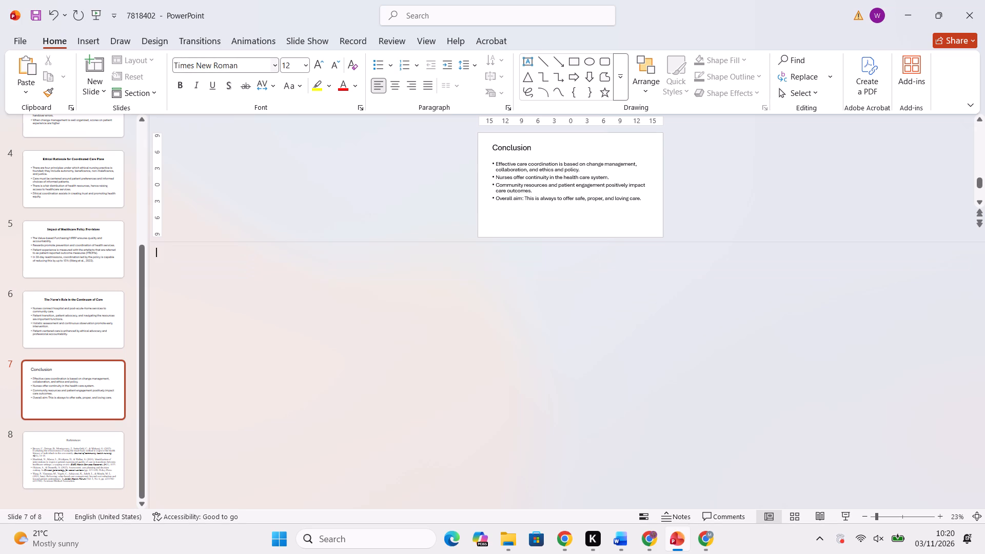
pyautogui.hotkey('ctrl', 'z')
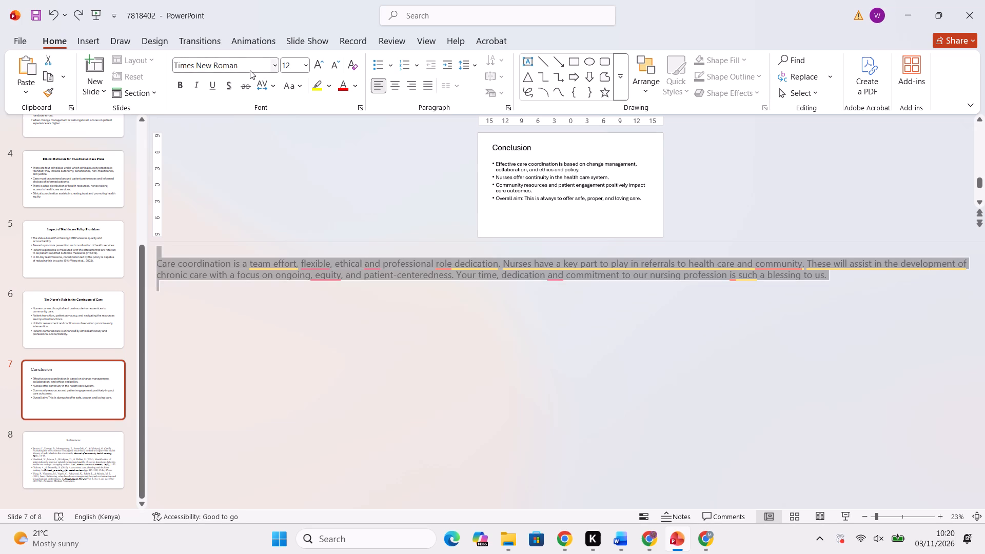
pyautogui.click(384, 332)
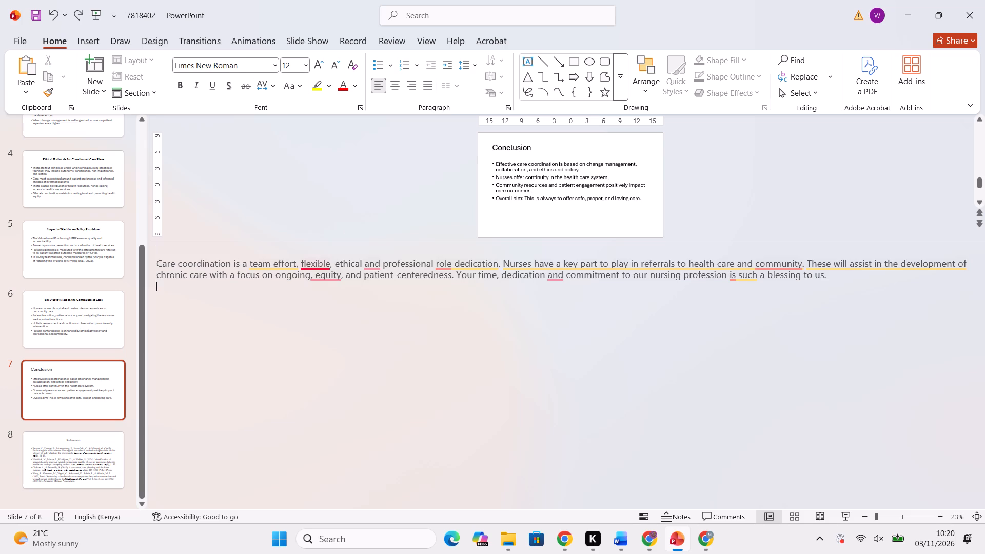
# Apply Grammarly's corrections in slide 7's notes: "requiring flexible", "ethical, and", "ongoing care, equity", "the community" and "dedication, and".
pyautogui.click(318, 295)
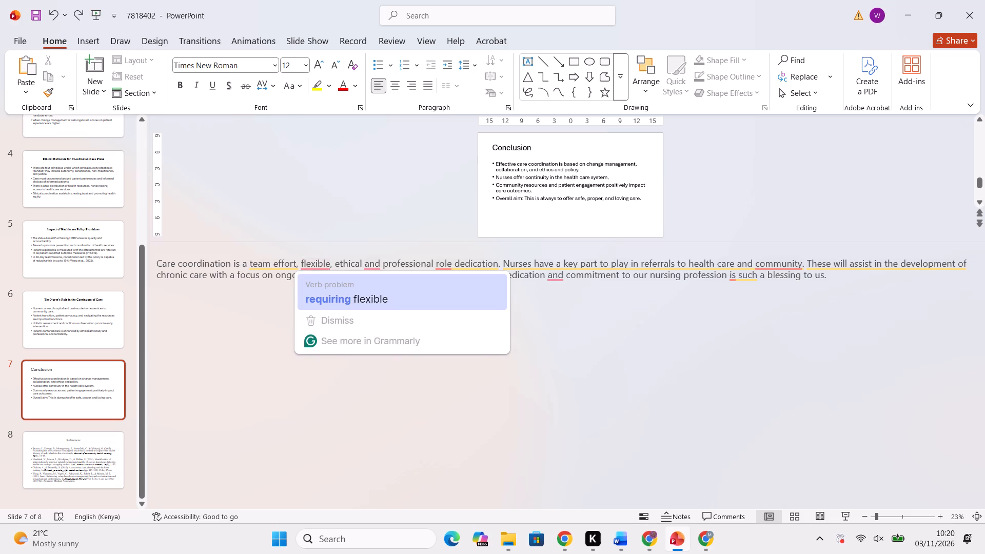
pyautogui.press('r')
pyautogui.write('equir')
pyautogui.write('in')
pyautogui.write('g')
pyautogui.press('space')
pyautogui.click(418, 299)
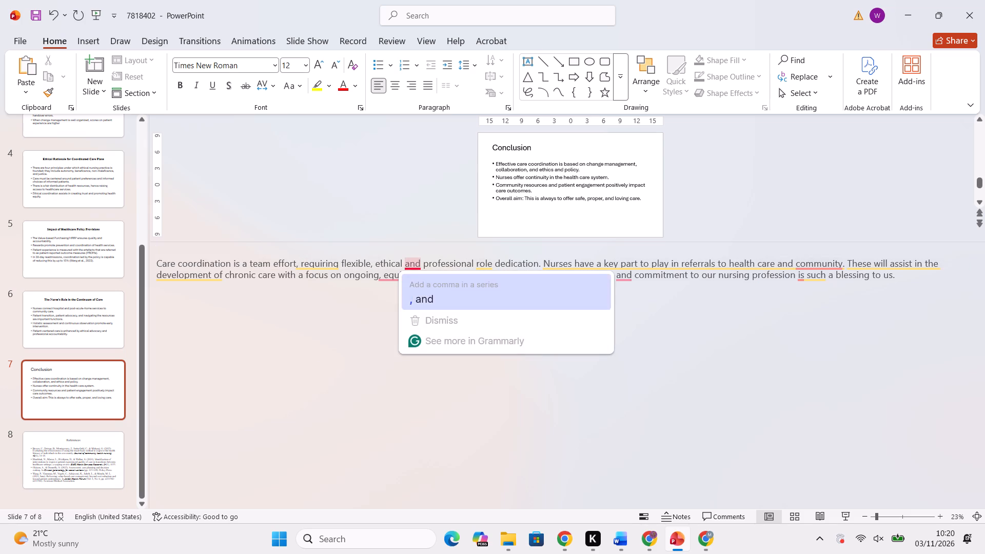
pyautogui.press(',')
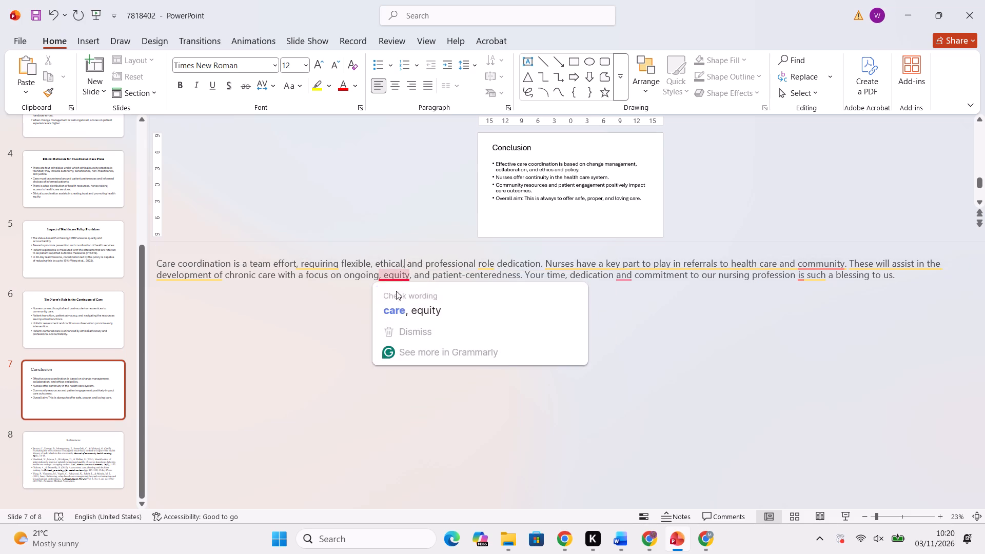
pyautogui.click(396, 307)
pyautogui.press('space')
pyautogui.write('care')
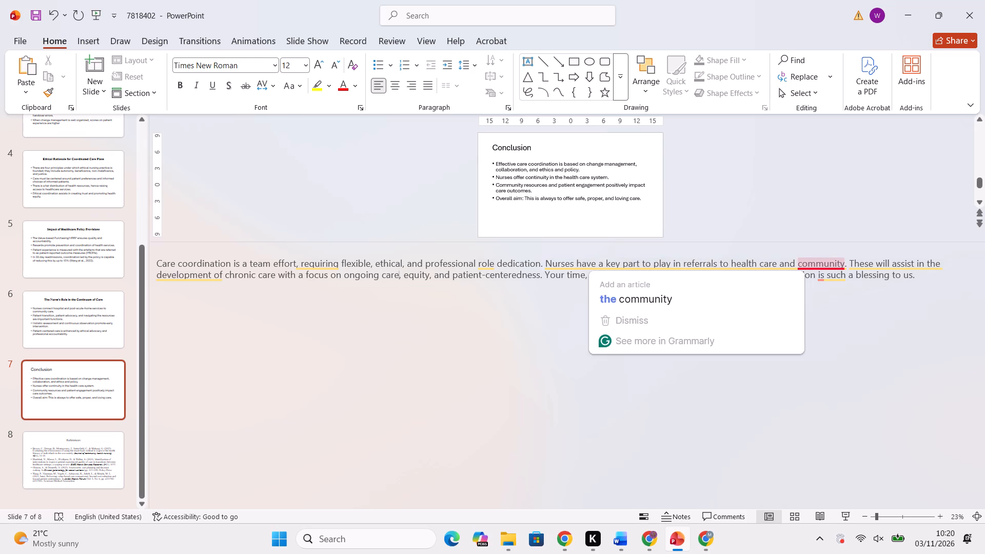
pyautogui.click(744, 289)
pyautogui.write('the')
pyautogui.press('space')
pyautogui.click(655, 304)
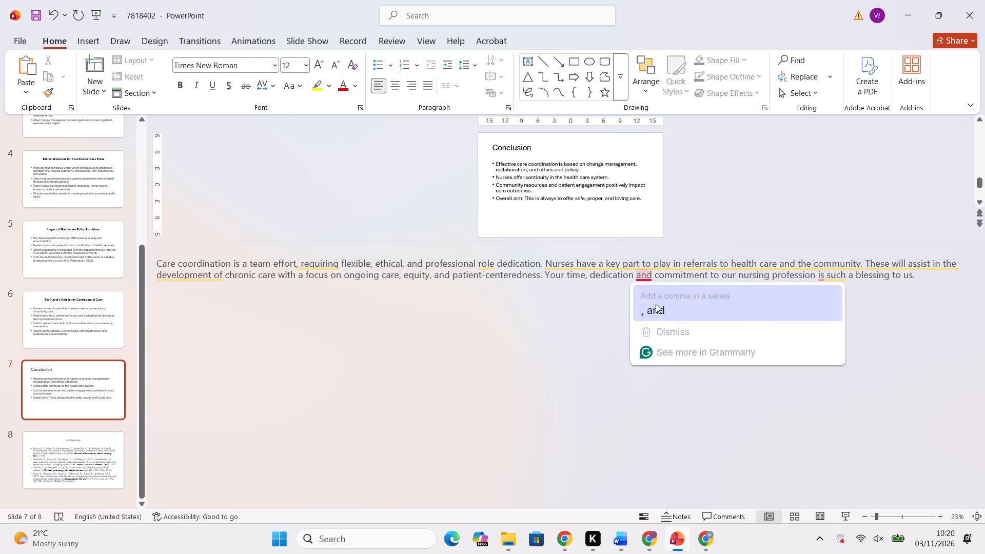
pyautogui.press(',')
# Format all the body bullets on the Conclusion slide in Times New Roman at size 24.
pyautogui.moveTo(367, 242); pyautogui.dragTo(367, 457)
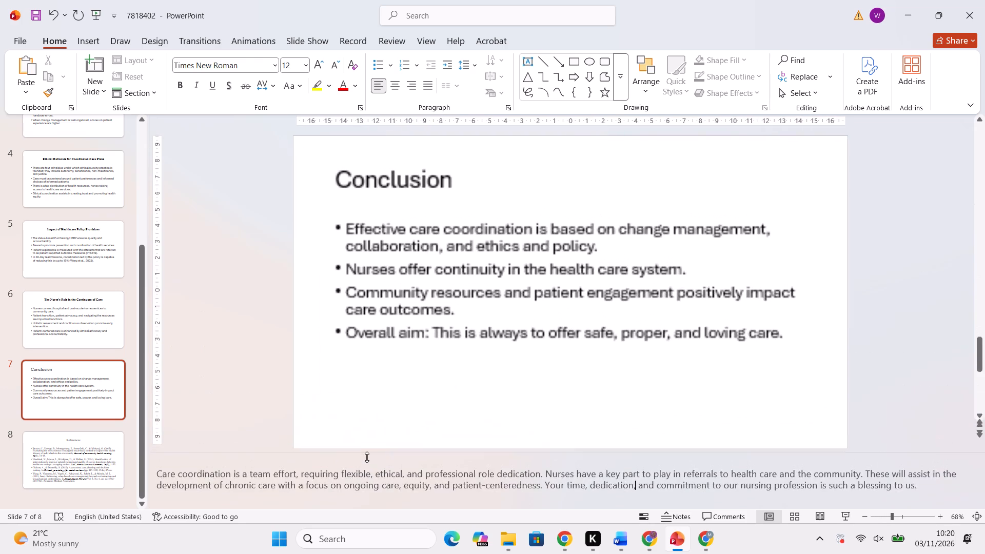
pyautogui.moveTo(367, 457); pyautogui.dragTo(367, 461)
pyautogui.click(452, 308)
pyautogui.hotkey('ctrl', 'a')
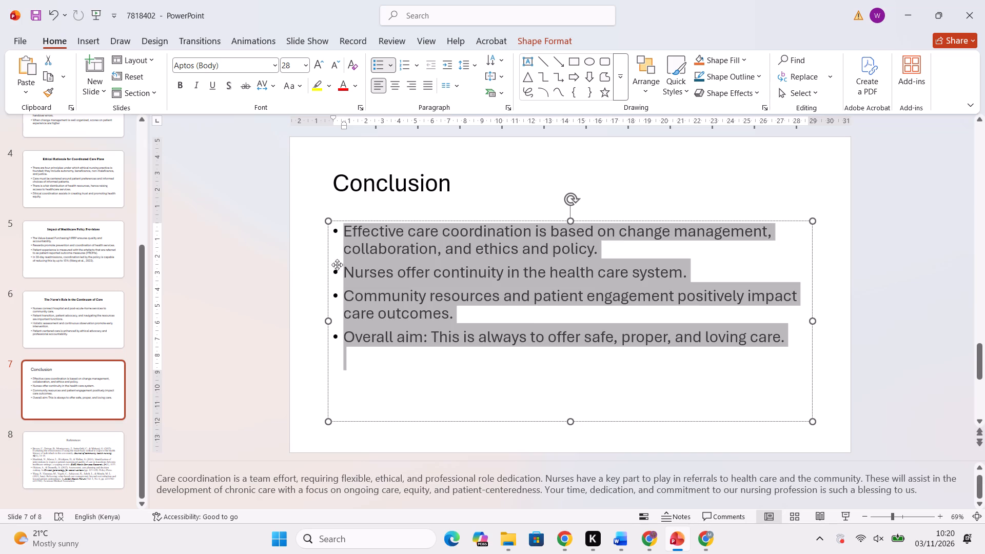
pyautogui.click(220, 66)
pyautogui.write('Time')
pyautogui.press('Right')
pyautogui.press('Return')
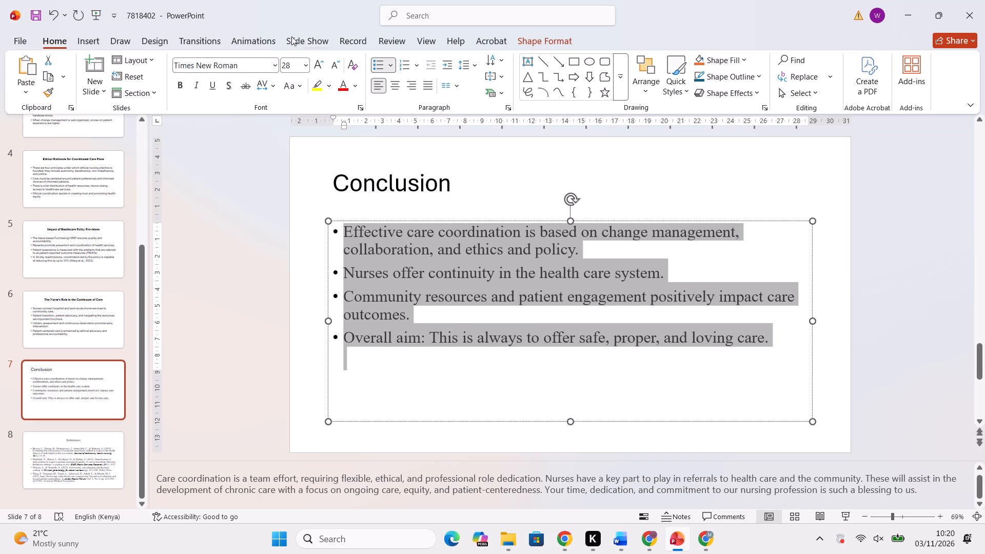
pyautogui.click(286, 58)
pyautogui.click(289, 66)
pyautogui.write('24')
pyautogui.press('Return')
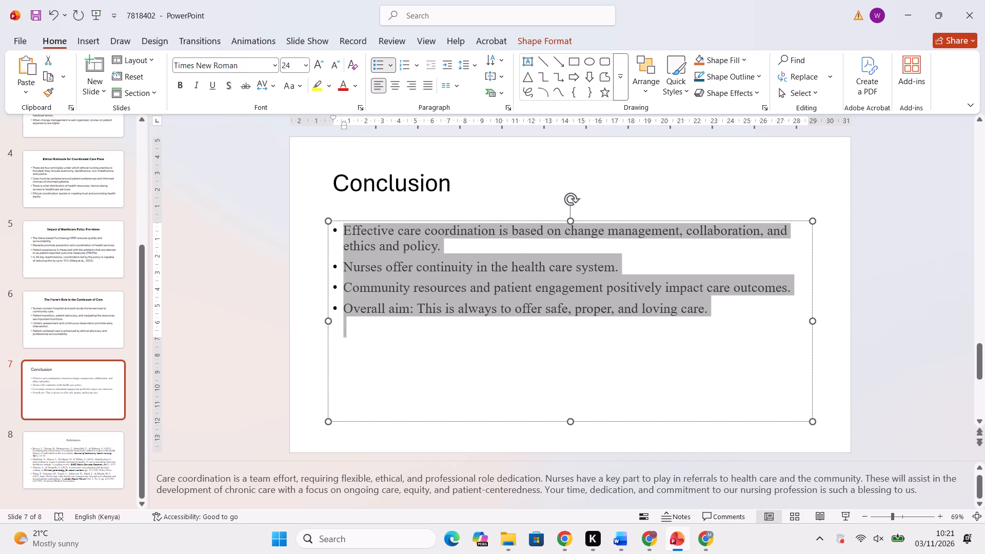
# Centre the Conclusion slide's title and format it in bold Times New Roman at size 30.
pyautogui.click(370, 175)
pyautogui.hotkey('ctrl', 'e')
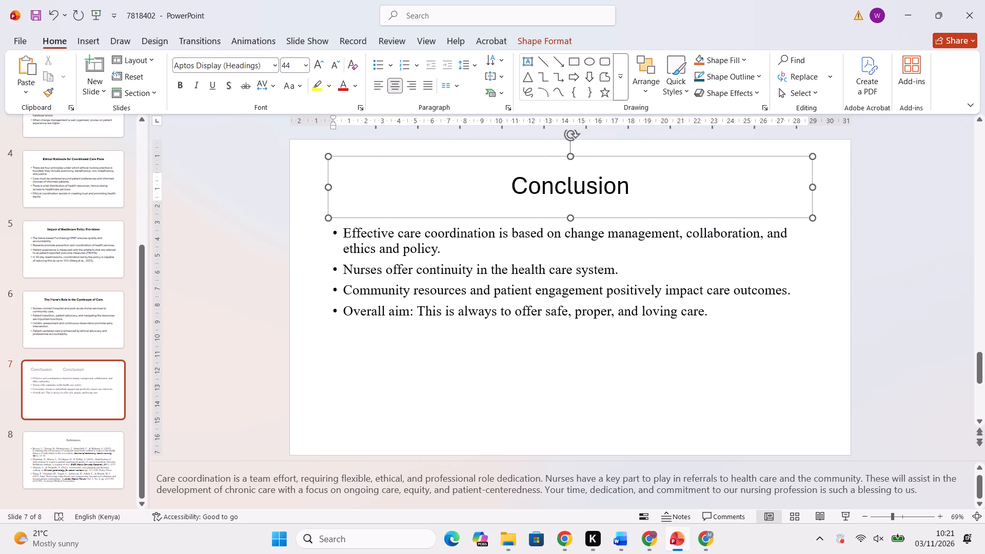
pyautogui.hotkey('ctrl', 'a')
pyautogui.click(245, 62)
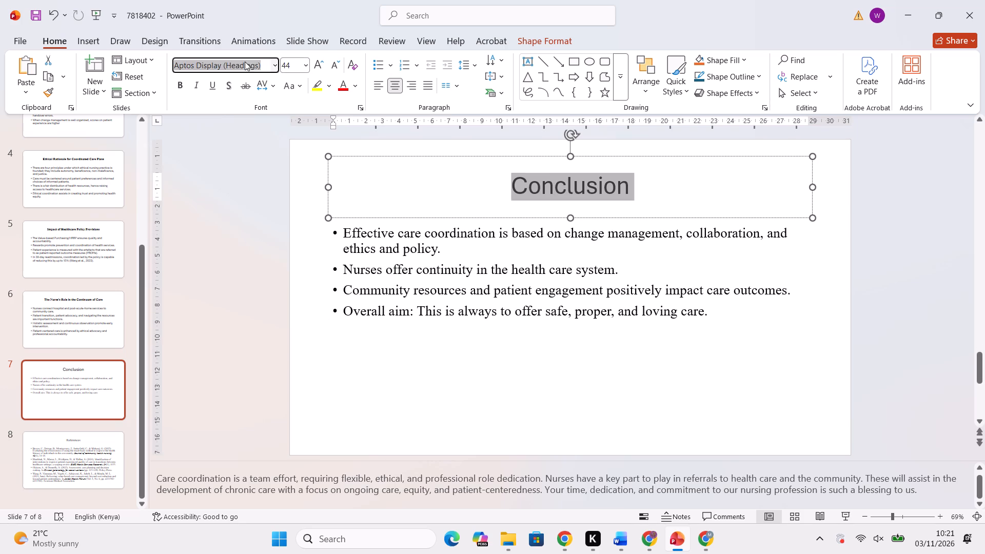
pyautogui.press('t')
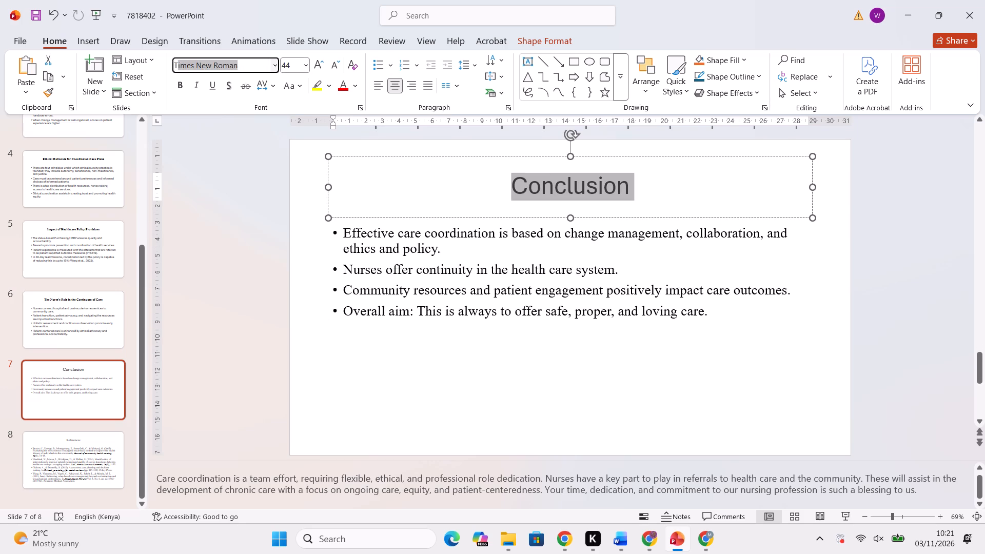
pyautogui.press('Right')
pyautogui.press('Return')
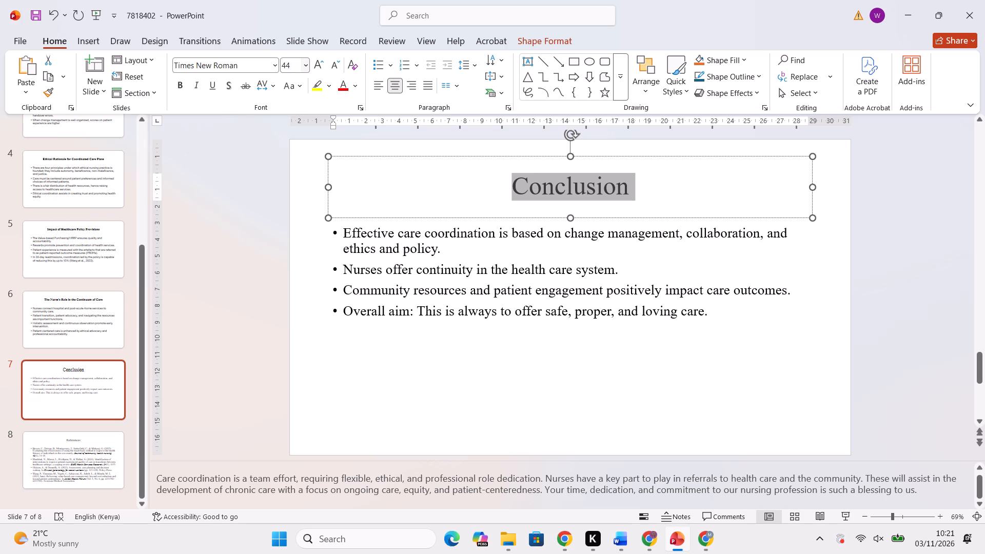
pyautogui.click(289, 66)
pyautogui.write('30')
pyautogui.press('Return')
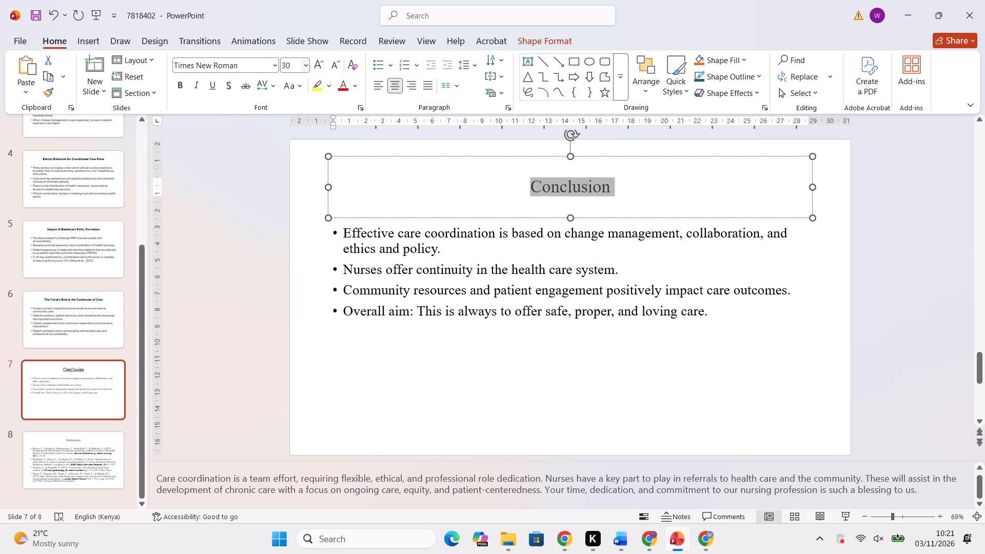
pyautogui.hotkey('ctrl', 'b')
# Format all the body bullets on slide 6, The Nurse's Role in the Continuum of Care, in Times New Roman at size 24.
pyautogui.click(54, 316)
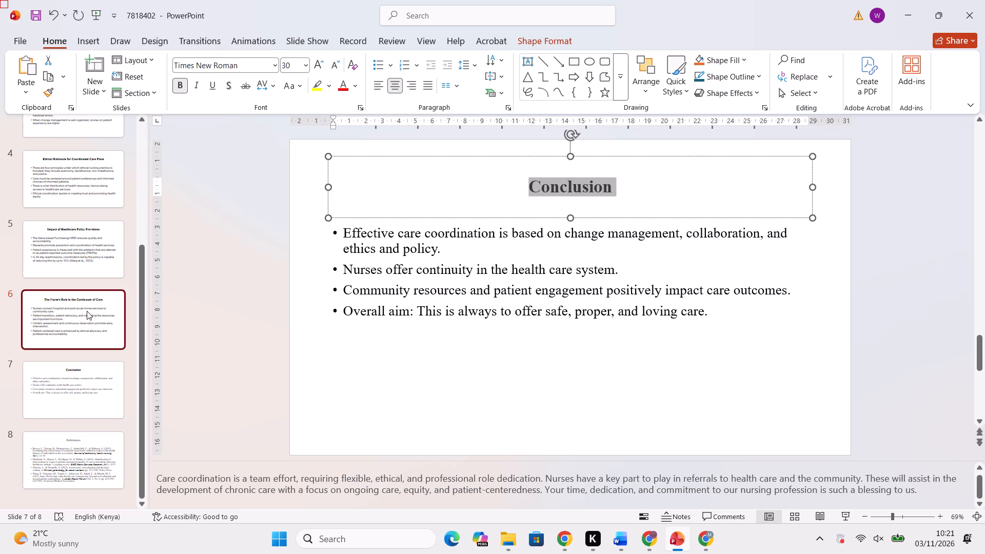
pyautogui.click(584, 243)
pyautogui.hotkey('ctrl', 'a')
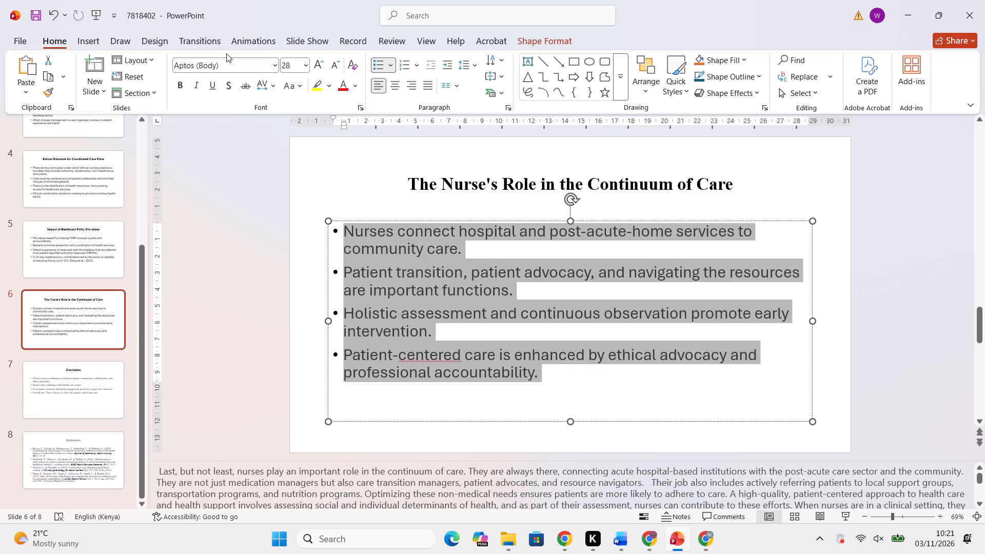
pyautogui.click(238, 63)
pyautogui.write('times')
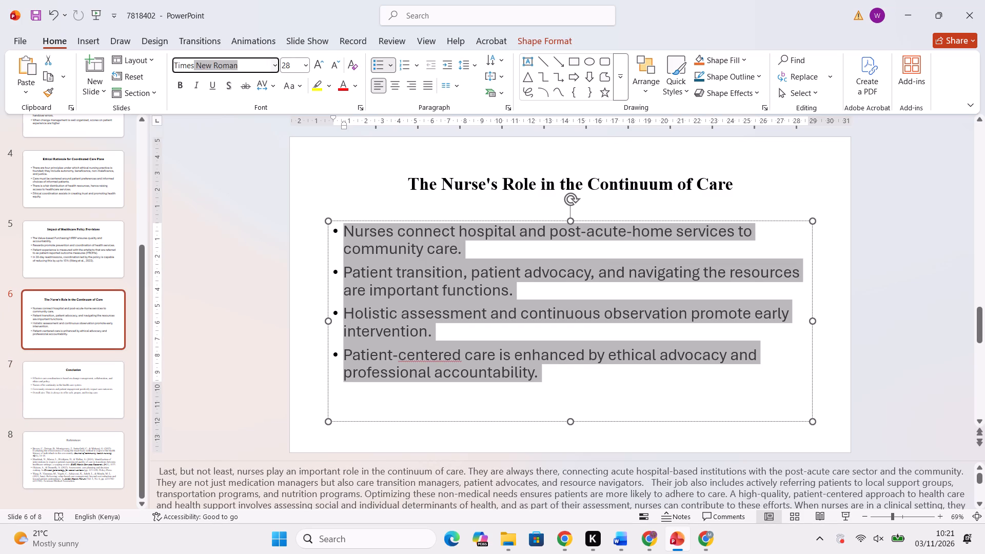
pyautogui.press('Right')
pyautogui.press('Return')
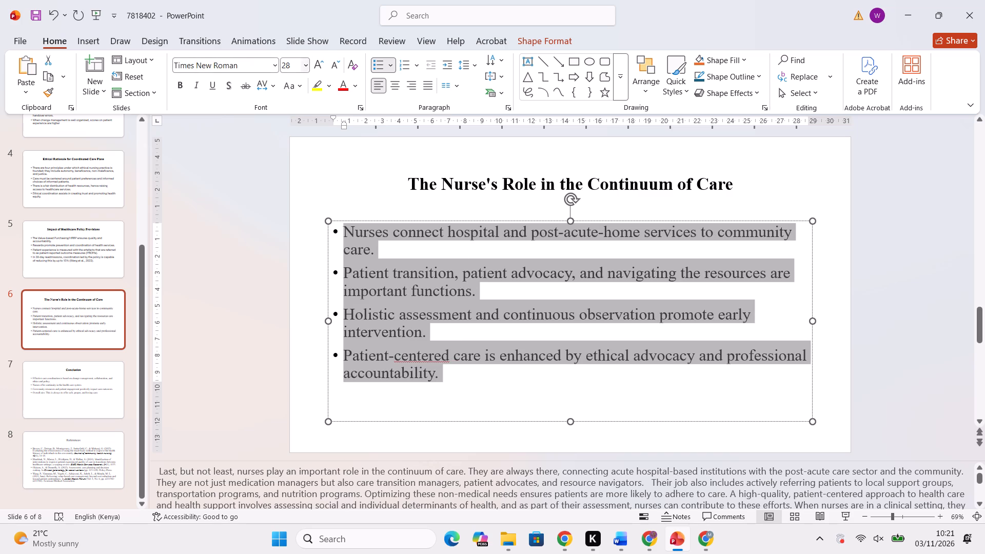
pyautogui.click(293, 66)
pyautogui.write('24')
pyautogui.press('Return')
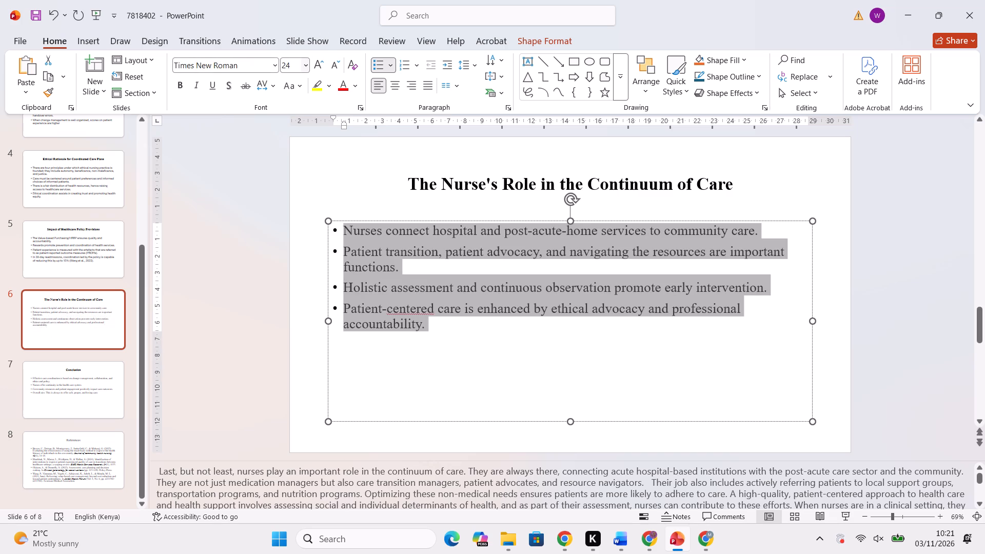
# Format all the body bullets on slide 5, Impact of Healthcare Policy Provisions, in Times New Roman at size 24.
pyautogui.click(121, 222)
pyautogui.click(506, 261)
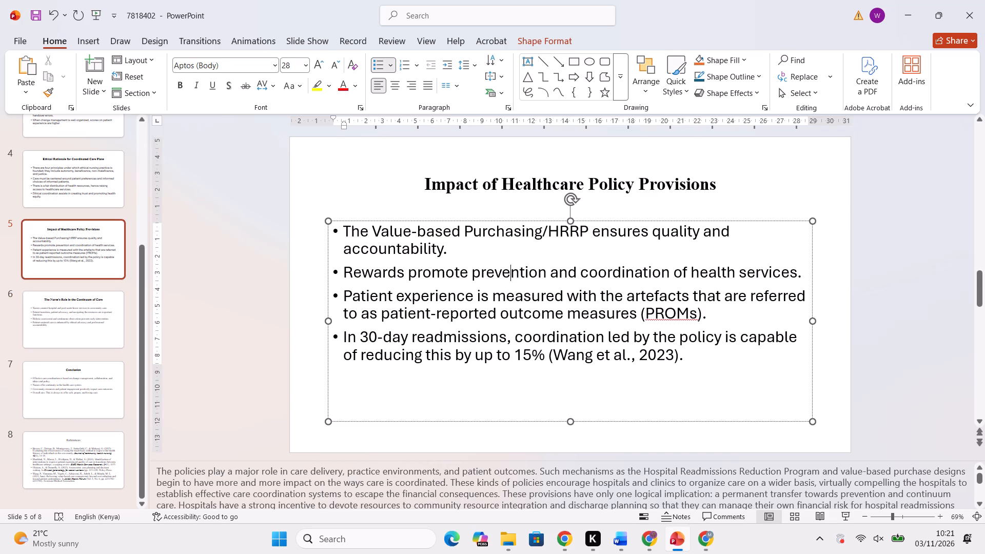
pyautogui.hotkey('ctrl', 'a')
pyautogui.click(245, 68)
pyautogui.write('time')
pyautogui.press('Right')
pyautogui.press('Return')
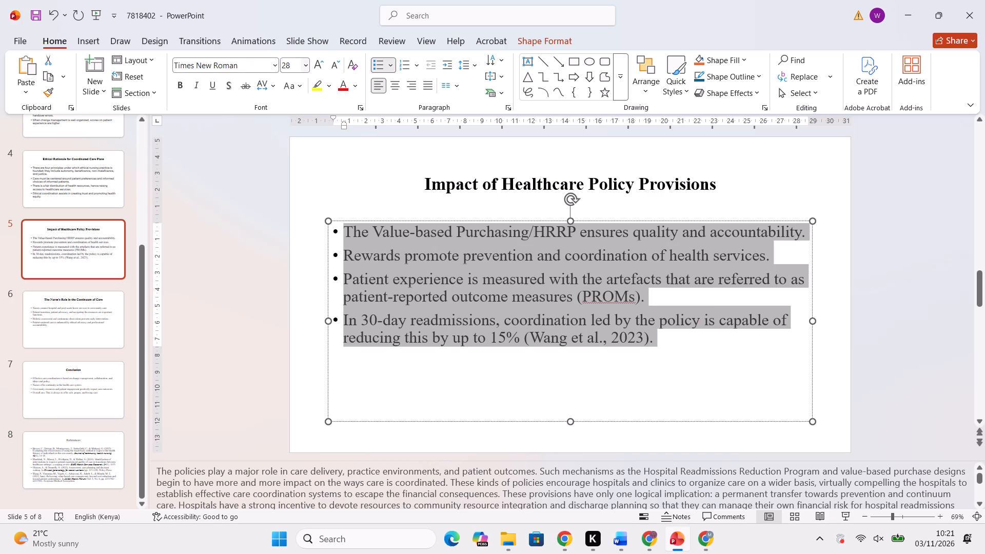
pyautogui.keyDown('ctrl'); pyautogui.click(295, 61); pyautogui.keyUp('ctrl')
pyautogui.write('24')
pyautogui.press('Return')
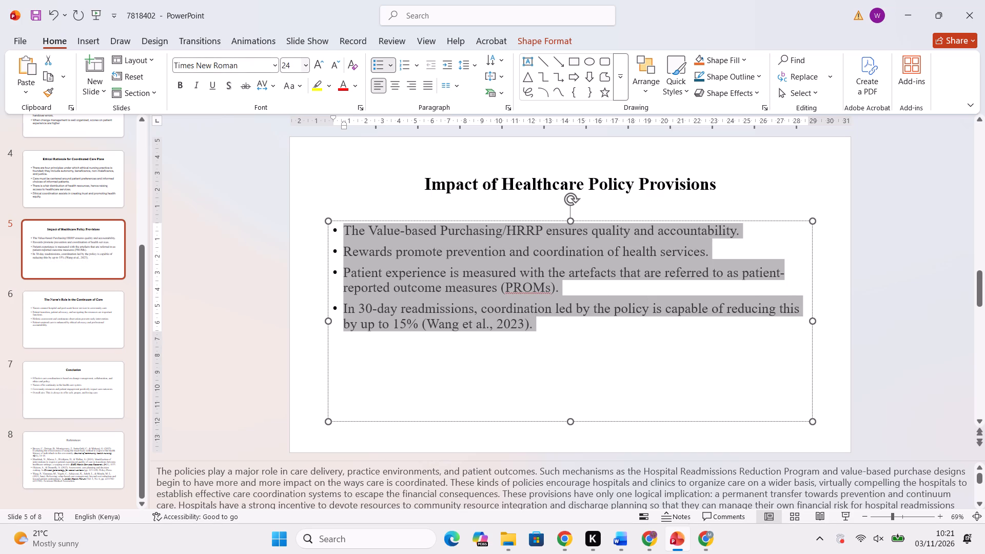
# Format all the body bullets on slide 4, Ethical Rationale for Coordinated Care Plans, in Times New Roman at size 24.
pyautogui.click(58, 191)
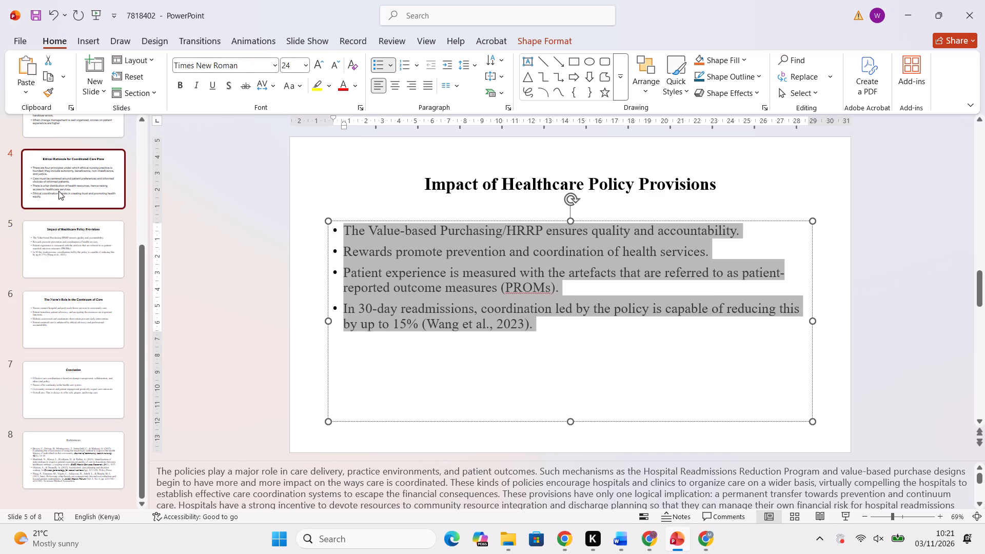
pyautogui.click(394, 317)
pyautogui.hotkey('ctrl', 'a')
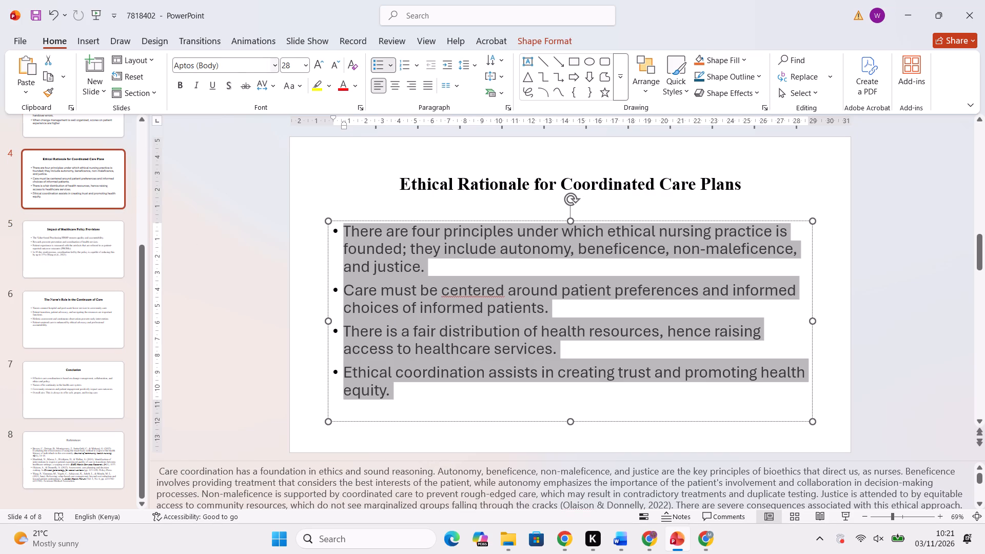
pyautogui.click(237, 67)
pyautogui.write('times')
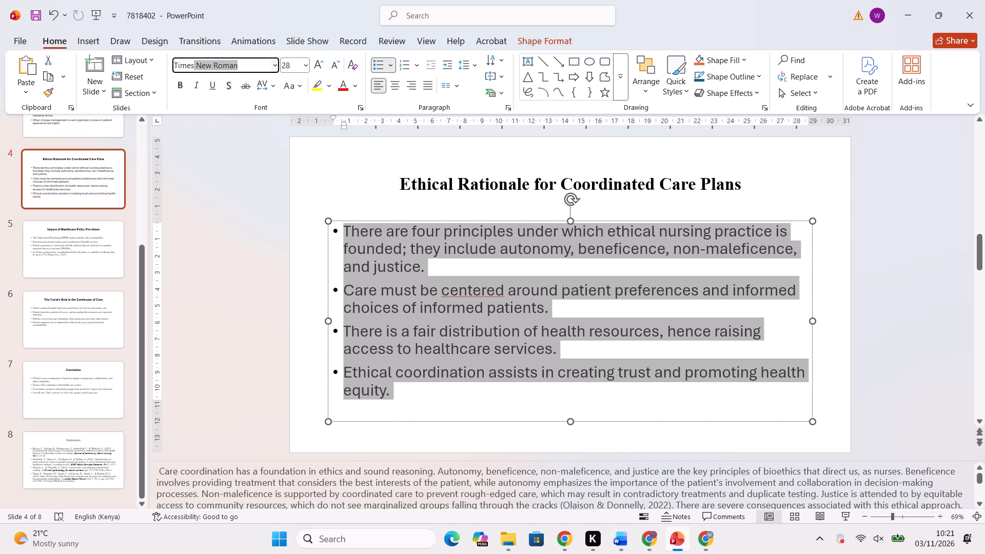
pyautogui.press('Right')
pyautogui.press('Return')
pyautogui.click(286, 68)
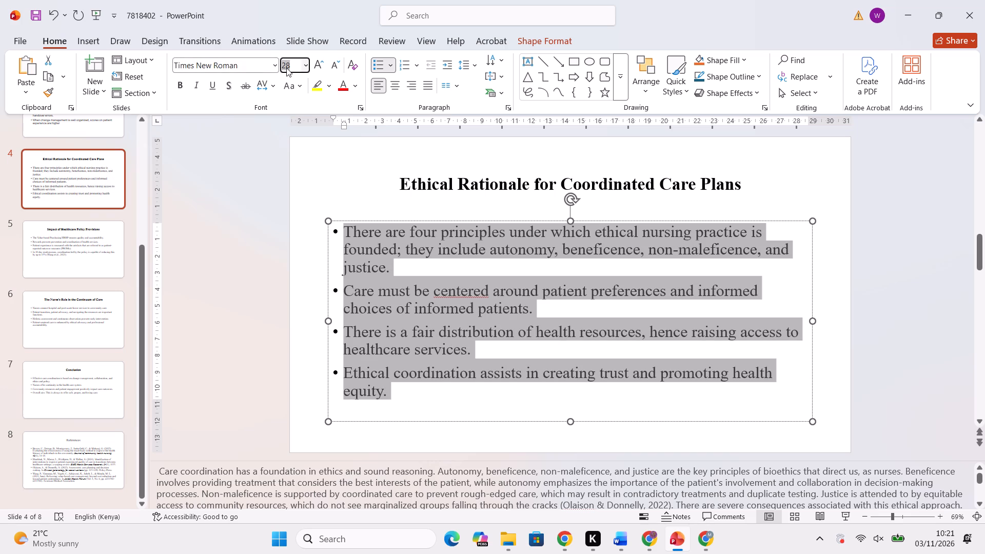
pyautogui.write('24')
pyautogui.press('Return')
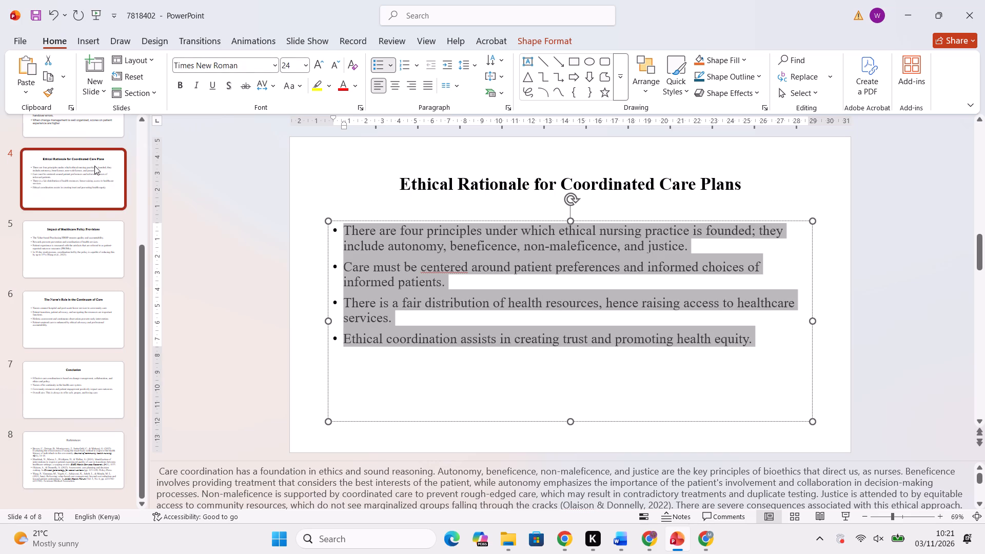
# Format all the body bullets on slide 3, Change Management and the Patient Experience, in Times New Roman at size 24.
pyautogui.scroll(1, 76, 169)
pyautogui.click(69, 211)
pyautogui.click(423, 270)
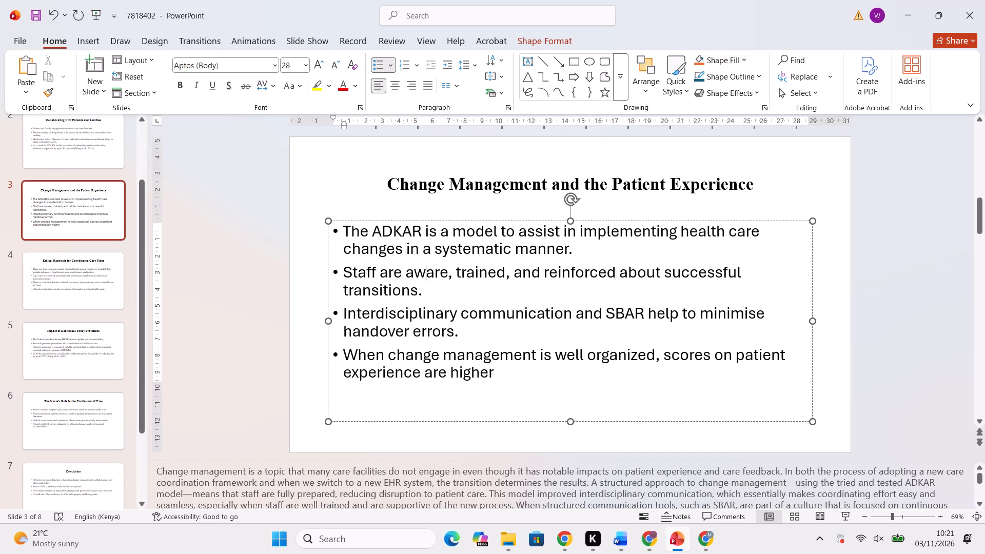
pyautogui.hotkey('ctrl', 'a')
pyautogui.click(243, 68)
pyautogui.press('y')
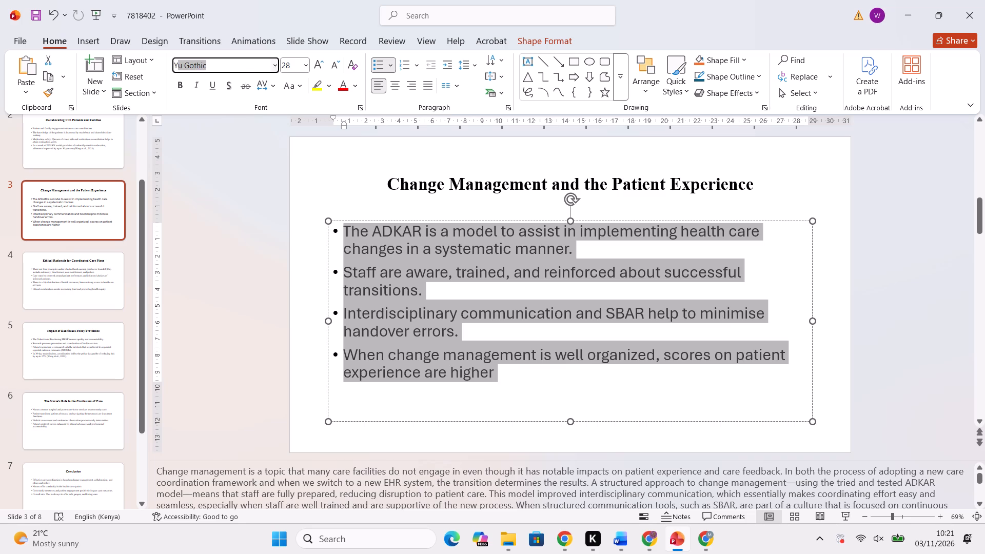
pyautogui.press('BackSpace')
pyautogui.press('BackSpace')
pyautogui.write('times')
pyautogui.press('Right')
pyautogui.press('Return')
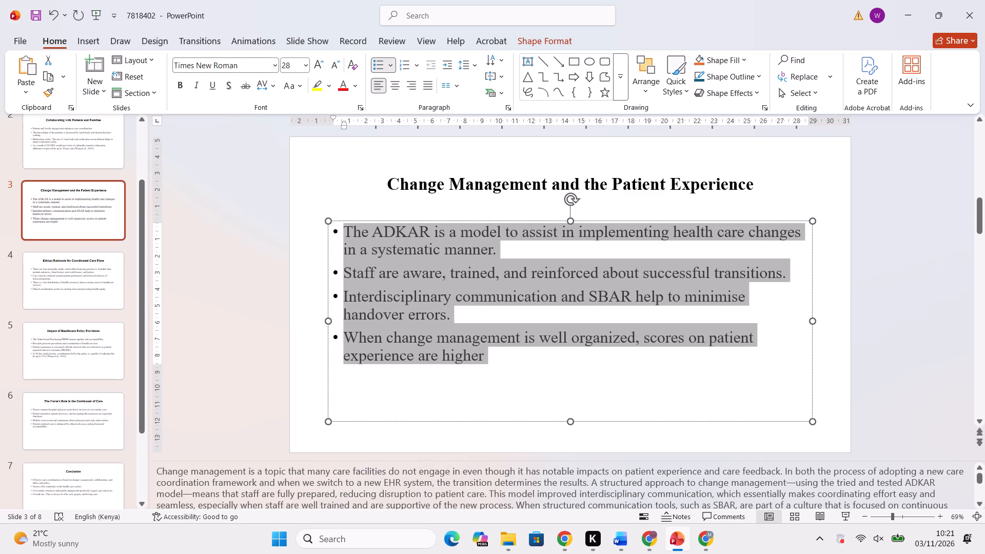
pyautogui.click(292, 67)
pyautogui.write('24')
pyautogui.press('Return')
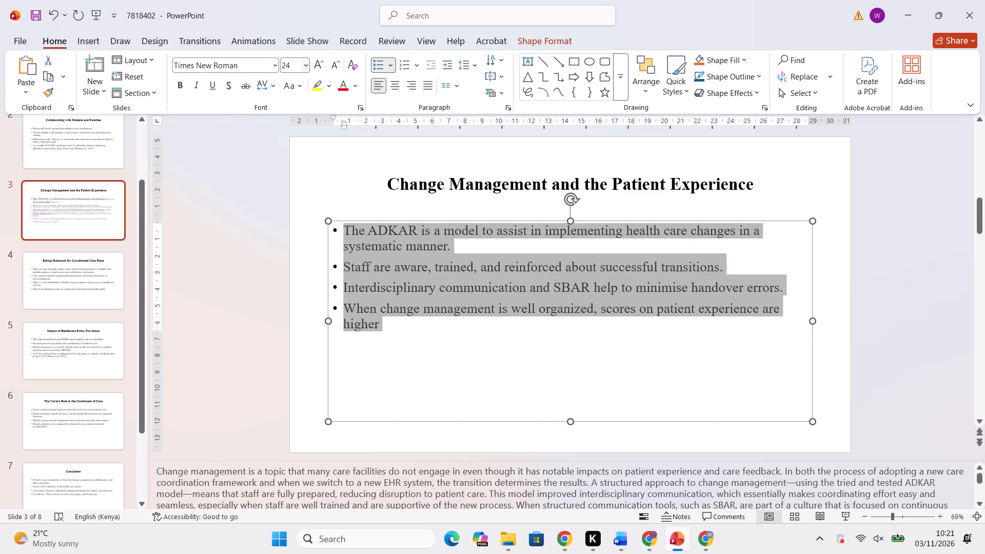
# Check the font and size of the body bullets on slide 2 and of the titles on slides 3 and 4.
pyautogui.click(80, 147)
pyautogui.click(435, 293)
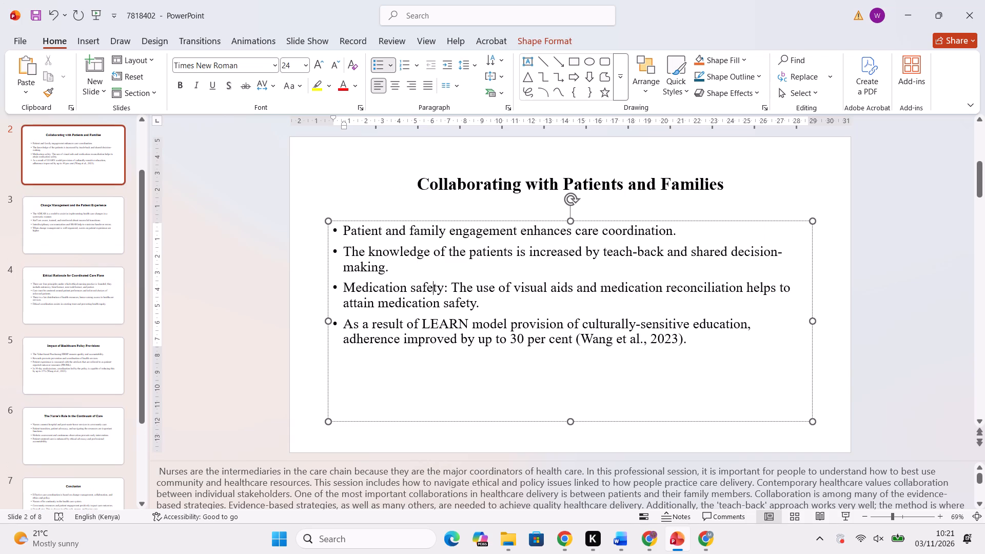
pyautogui.hotkey('ctrl', 'a')
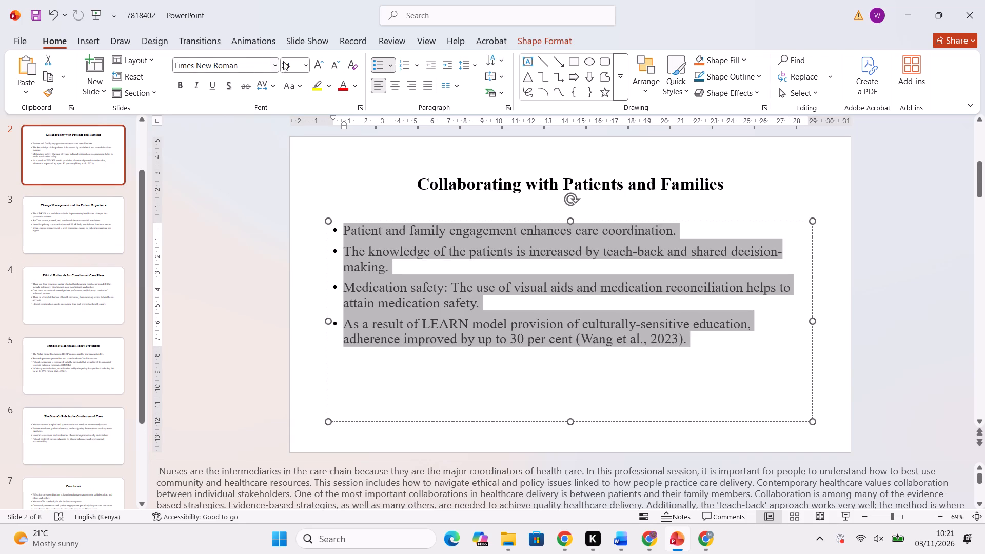
pyautogui.scroll(3, 69, 187)
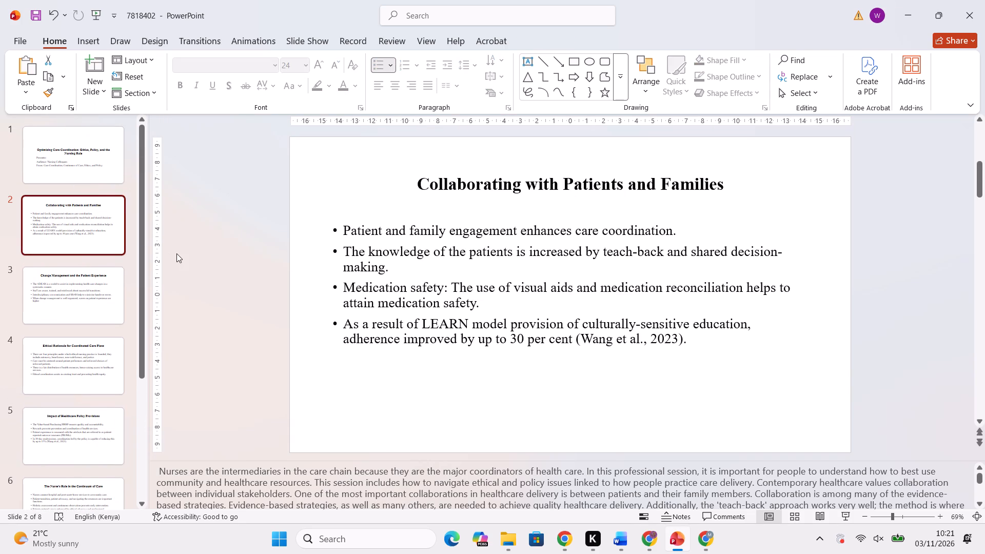
pyautogui.click(27, 325)
pyautogui.click(402, 175)
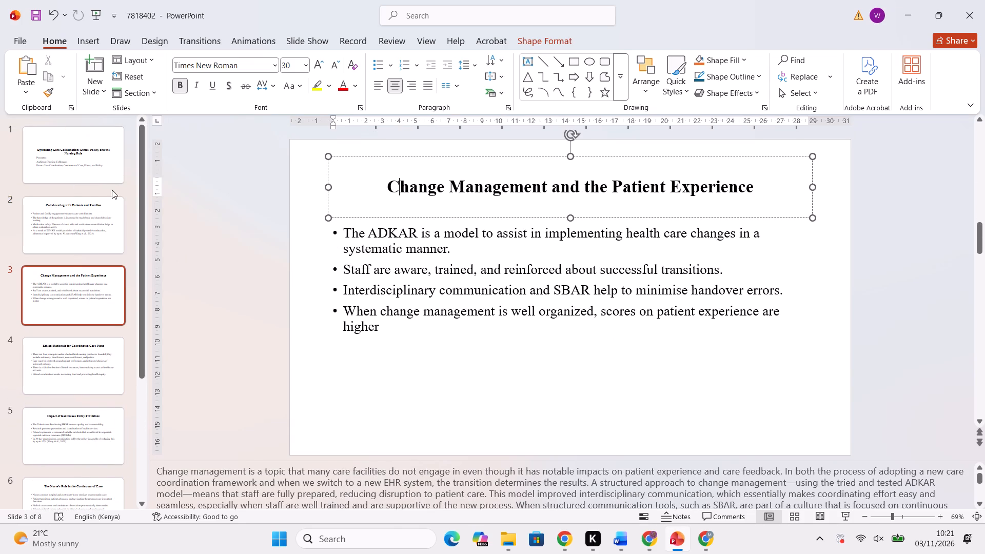
pyautogui.click(72, 343)
pyautogui.click(507, 180)
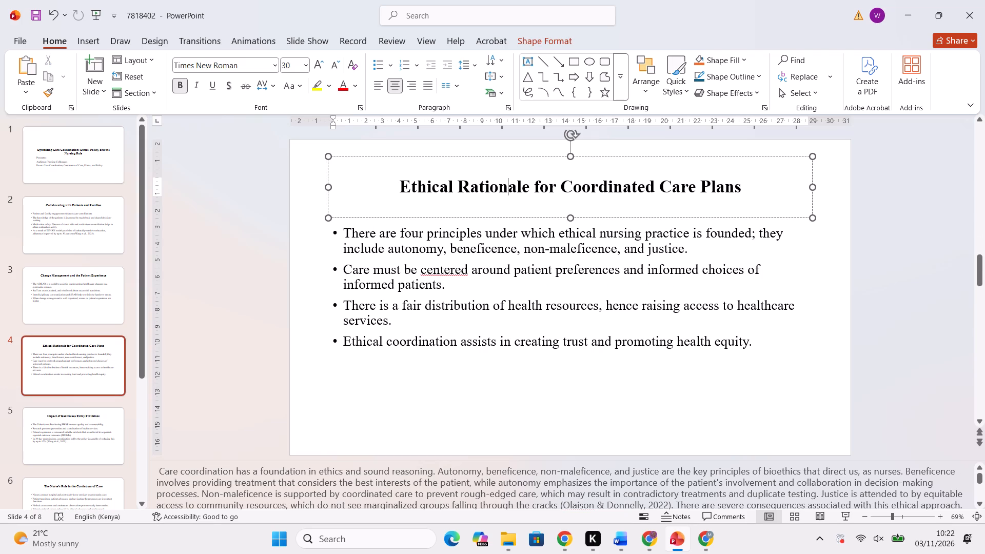
# Set all the speaker notes of slide 4, Ethical Rationale for Coordinated Care Plans, in Times New Roman.
pyautogui.scroll(-4, 94, 354)
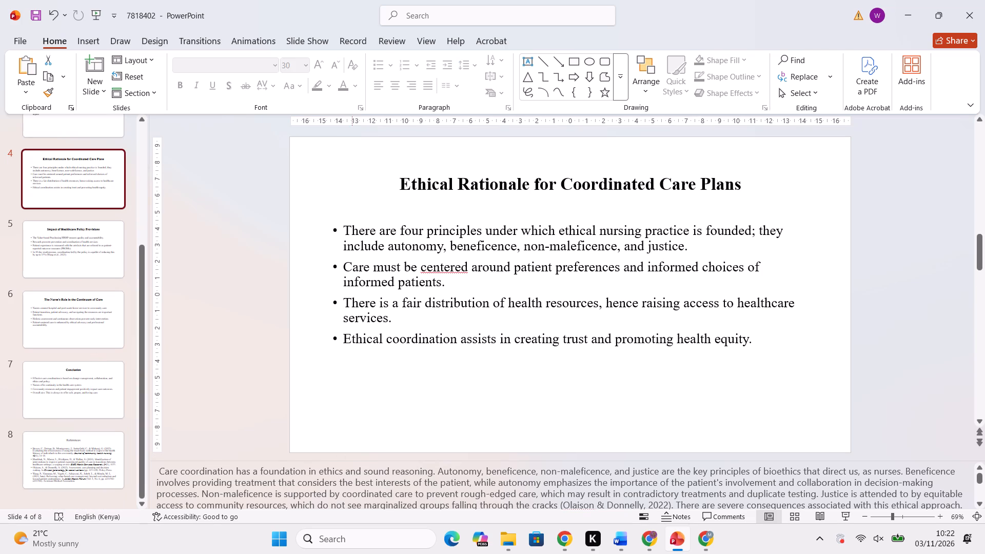
pyautogui.click(381, 493)
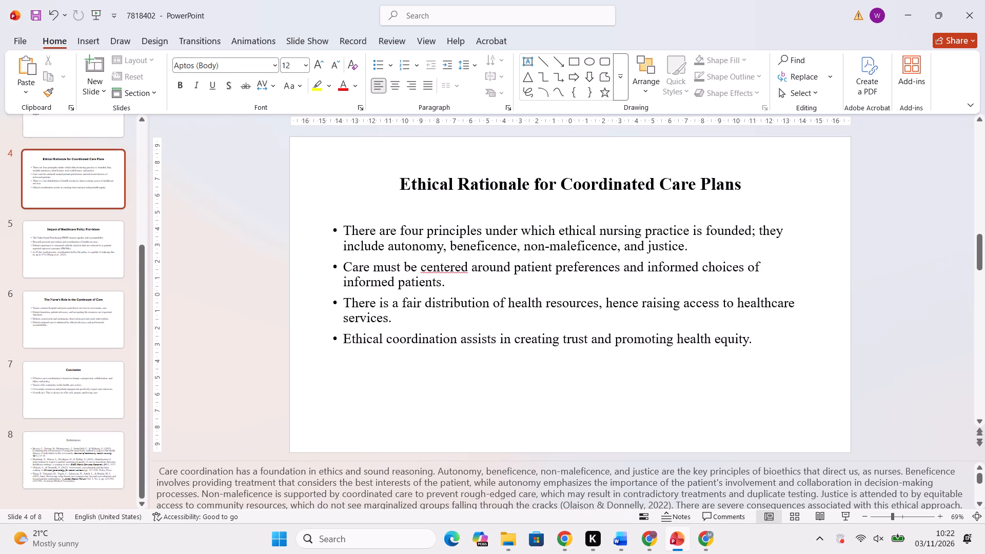
pyautogui.hotkey('ctrl', 'a')
pyautogui.scroll(2, 400, 494)
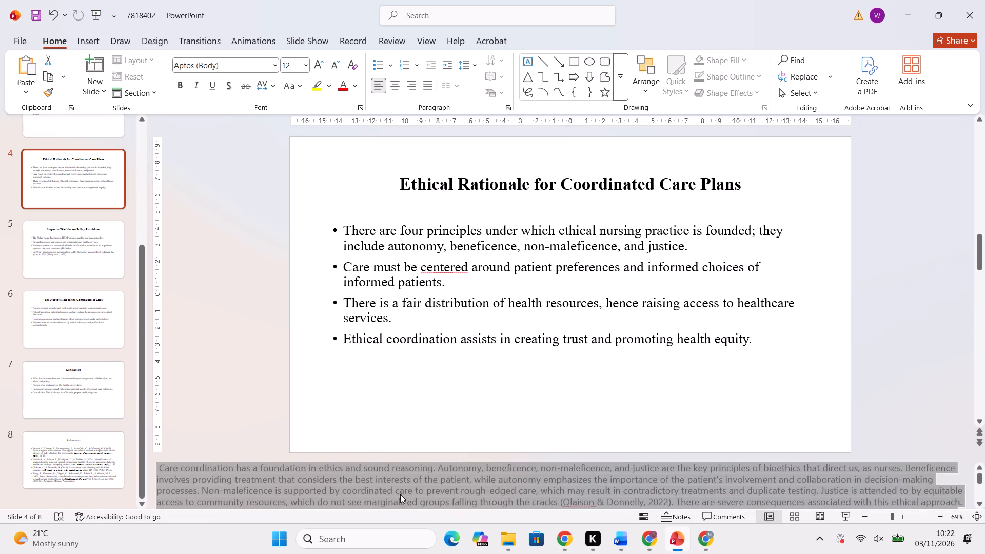
pyautogui.scroll(2, 400, 494)
pyautogui.click(231, 67)
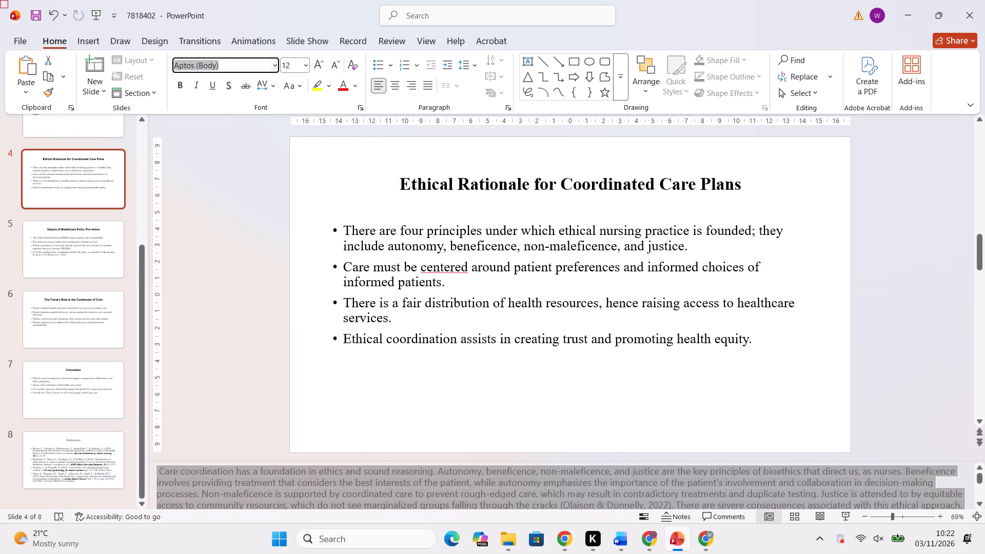
pyautogui.write('times')
pyautogui.press('Right')
pyautogui.press('Return')
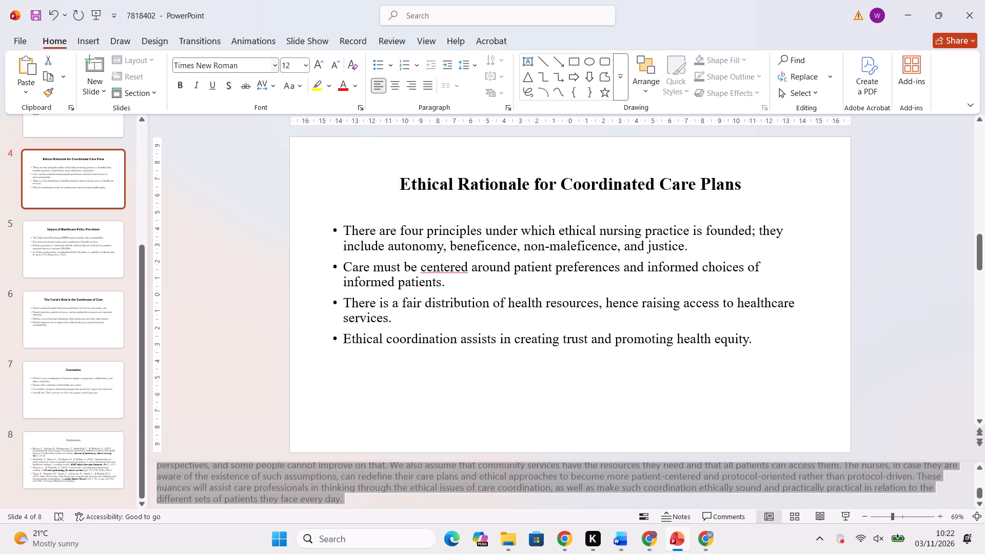
# Set all the speaker notes of slide 5, Impact of Healthcare Policy Provisions, in Times New Roman.
pyautogui.click(86, 222)
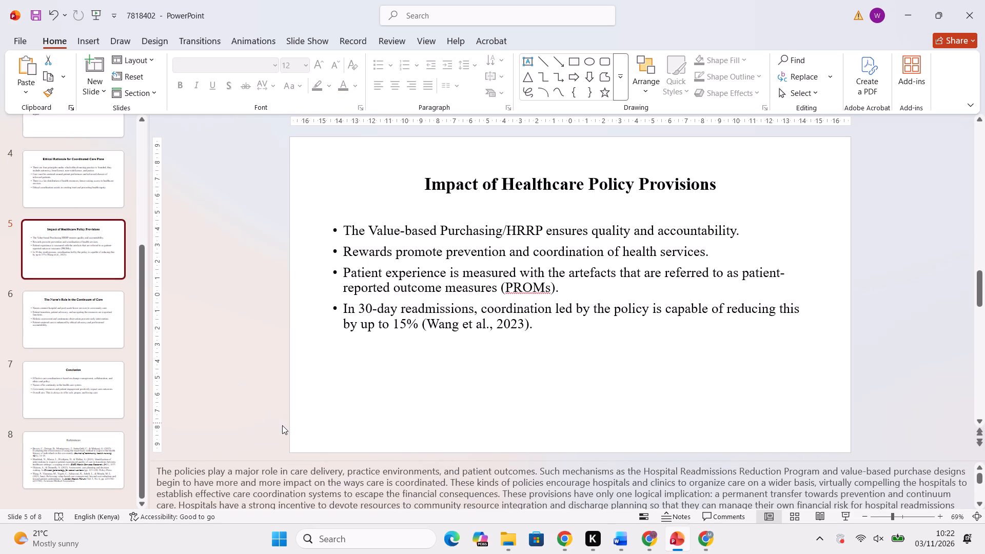
pyautogui.click(286, 464)
pyautogui.hotkey('ctrl', 'a')
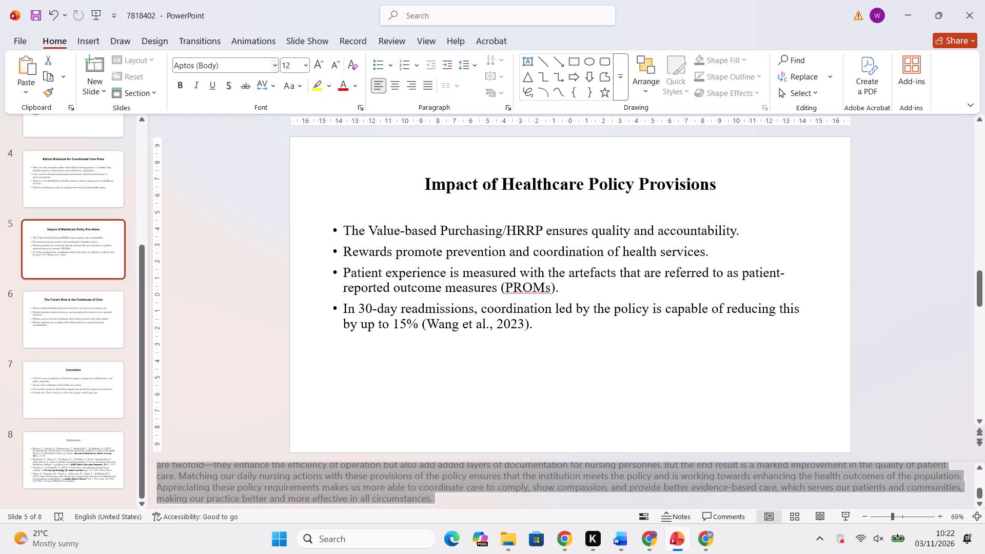
pyautogui.click(213, 62)
pyautogui.write('times')
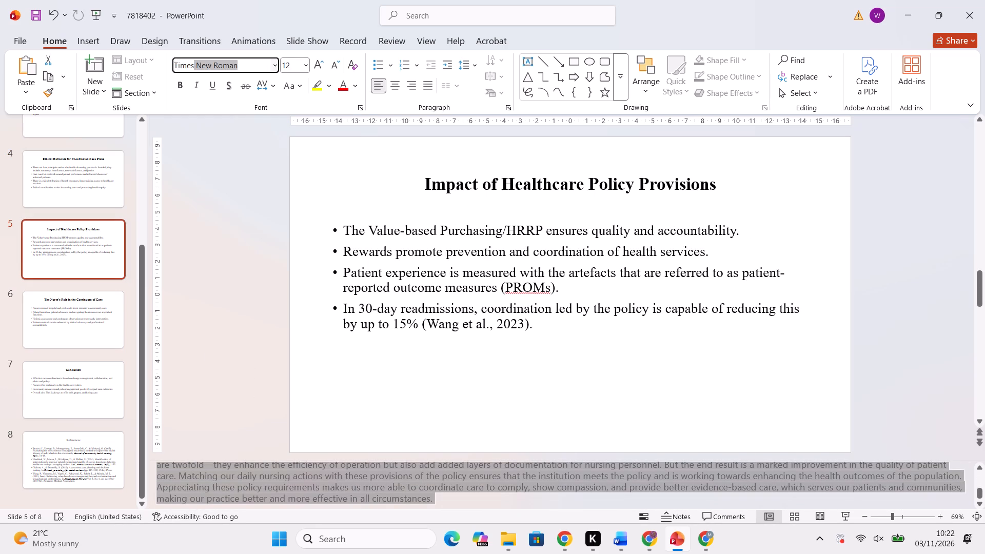
pyautogui.press('Right')
pyautogui.press('Return')
# Set all the speaker notes of slide 6, The Nurse's Role in the Continuum of Care, in Times New Roman.
pyautogui.click(82, 311)
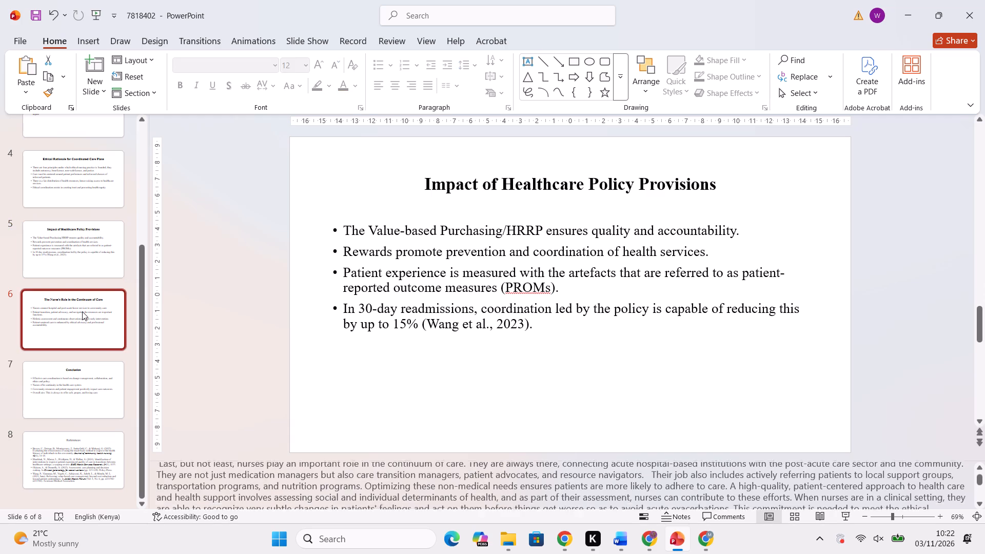
pyautogui.click(245, 475)
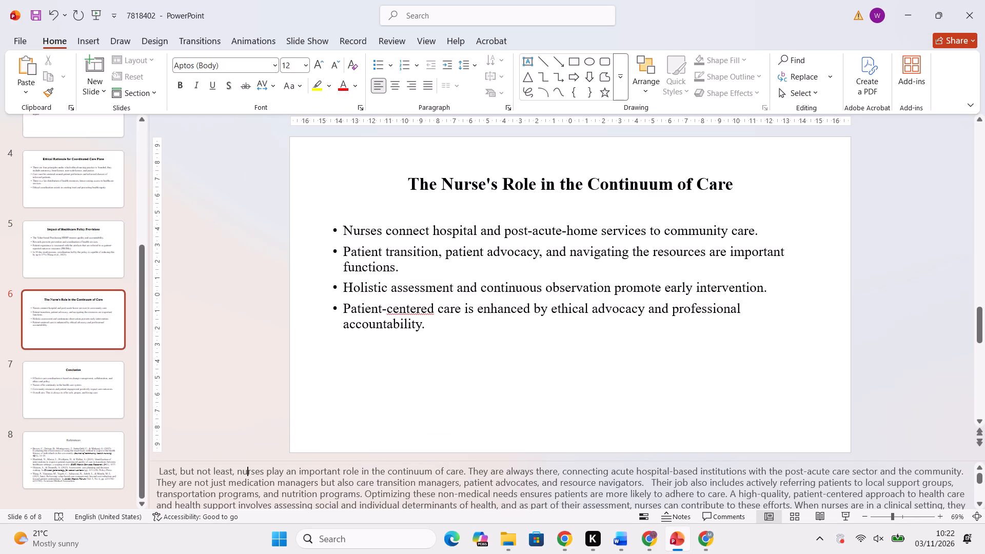
pyautogui.hotkey('ctrl', 'a')
pyautogui.click(222, 70)
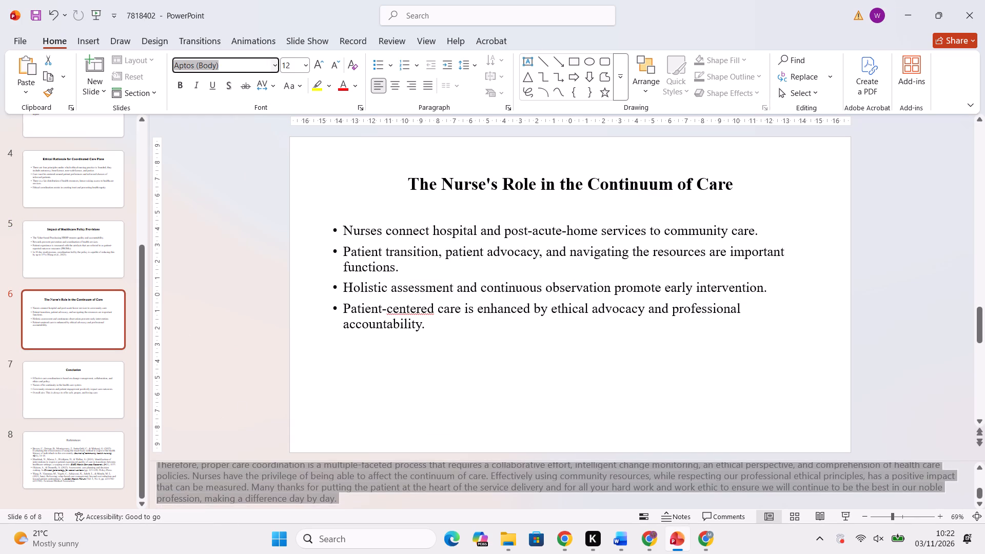
pyautogui.write('times')
pyautogui.press('Right')
pyautogui.press('Return')
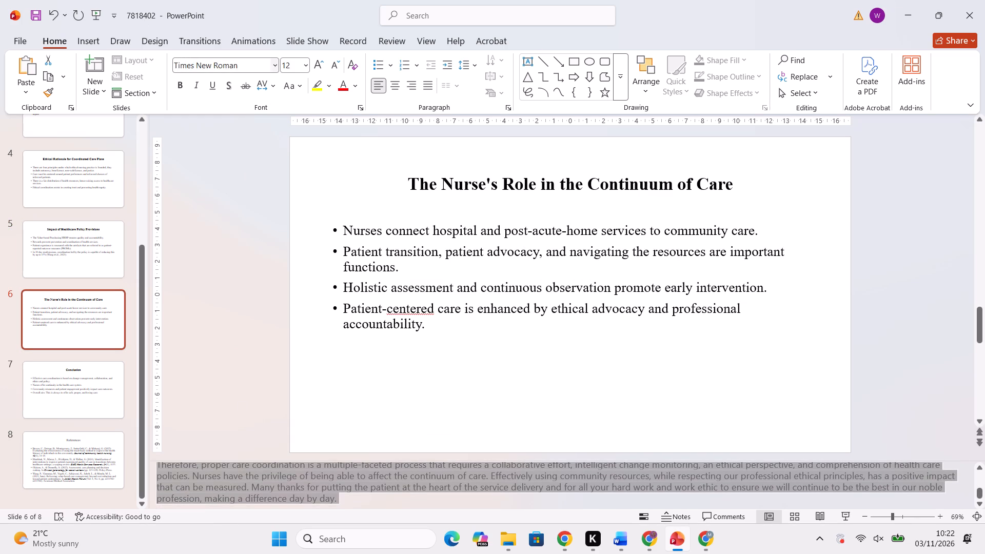
# Go to slide 7, the Conclusion slide.
pyautogui.click(78, 382)
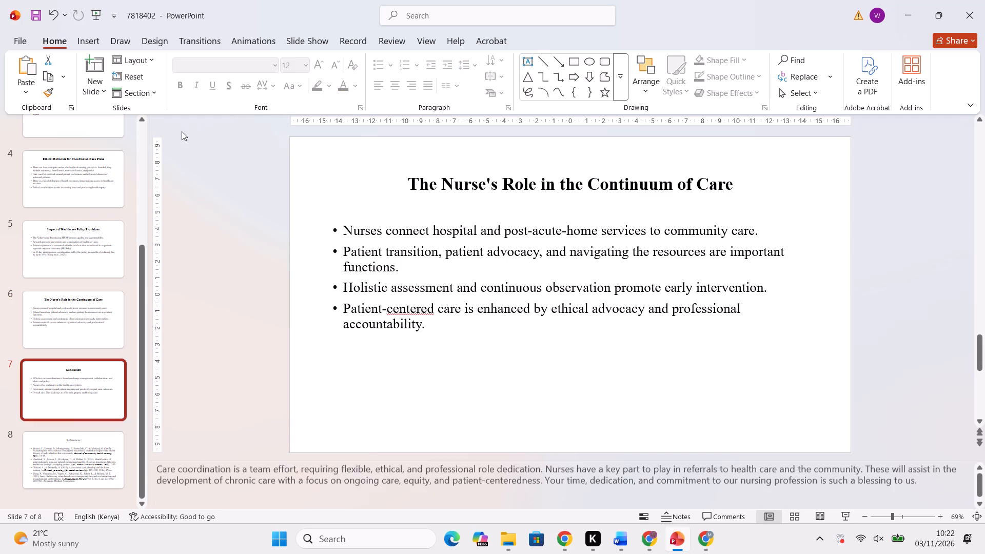
# Check the font of all the speaker notes on slide 7, Conclusion, and look for notes on slide 8, References.
pyautogui.click(200, 502)
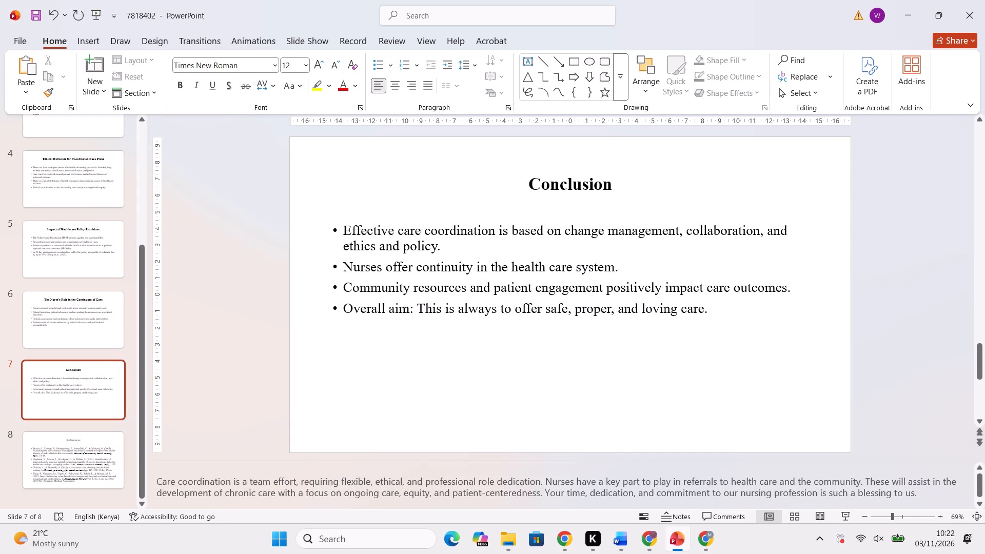
pyautogui.click(201, 490)
pyautogui.hotkey('ctrl', 'a')
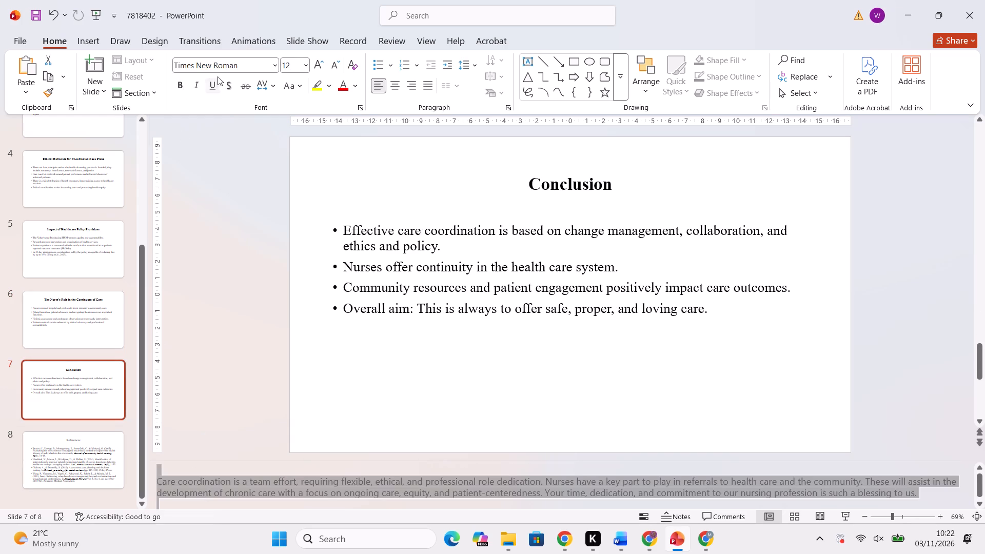
pyautogui.scroll(-3, 60, 411)
pyautogui.click(59, 470)
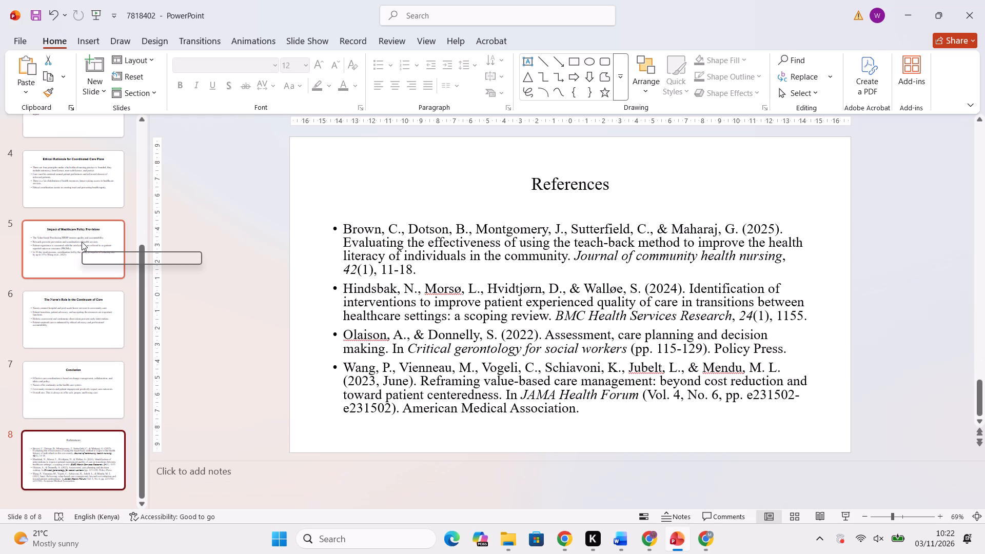
# Return to slide 1, the title slide, and save the presentation.
pyautogui.scroll(9, 82, 242)
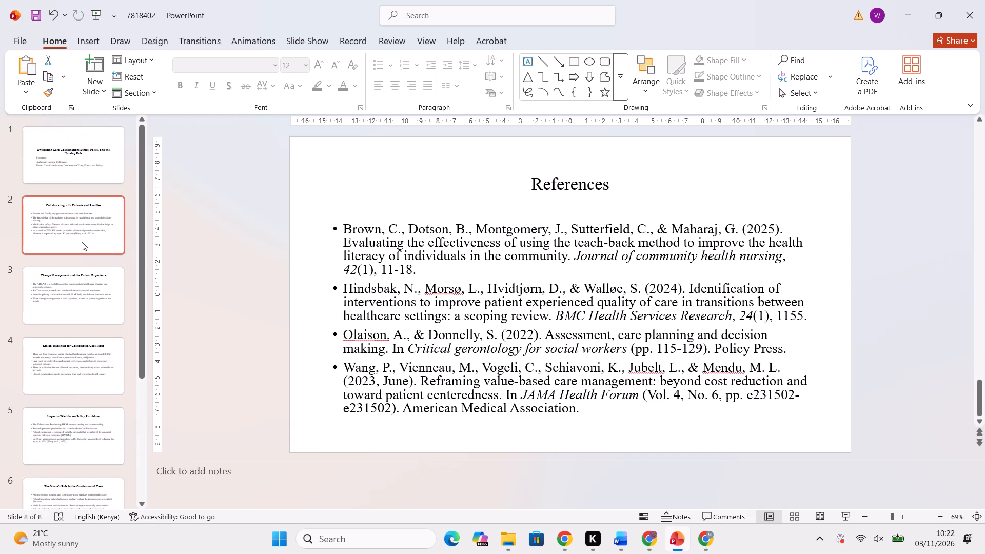
pyautogui.click(83, 166)
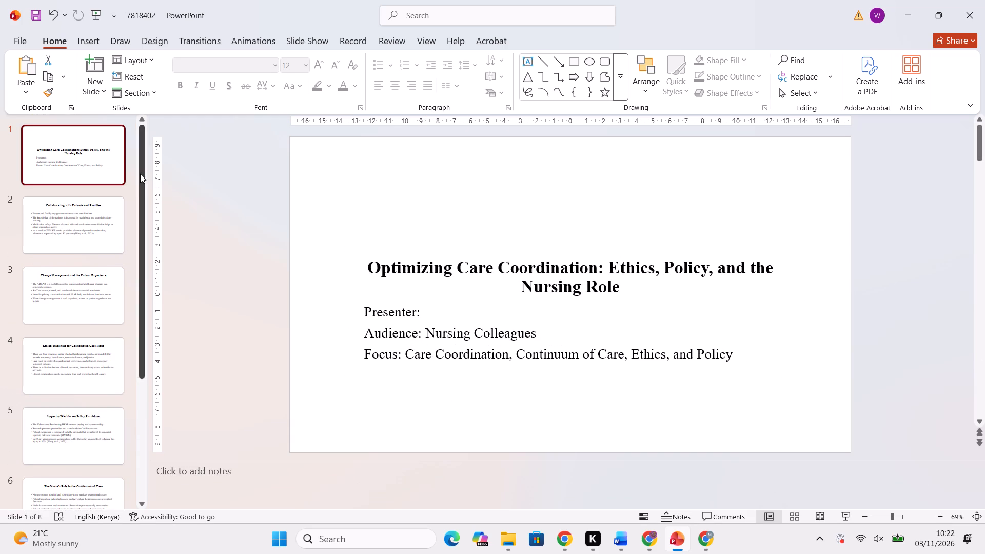
pyautogui.click(30, 17)
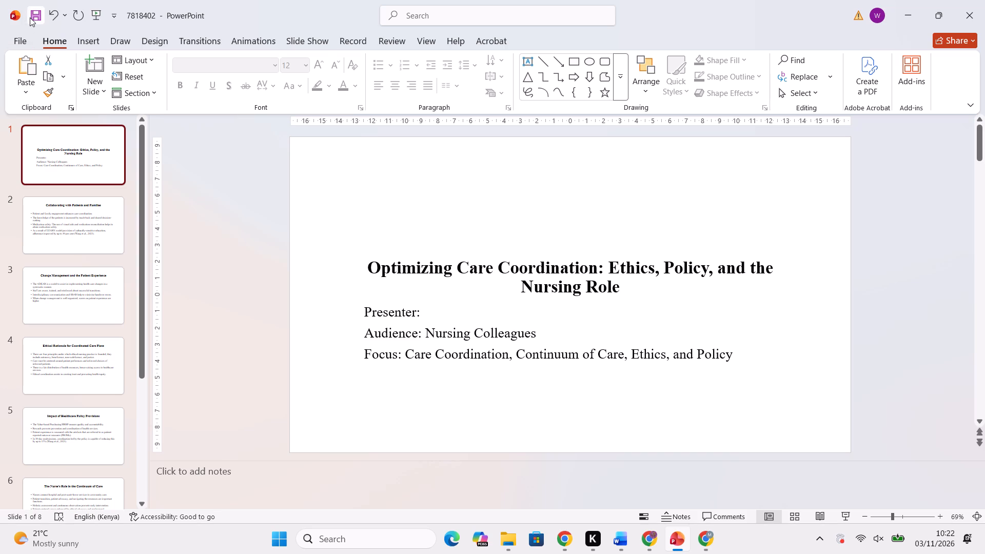
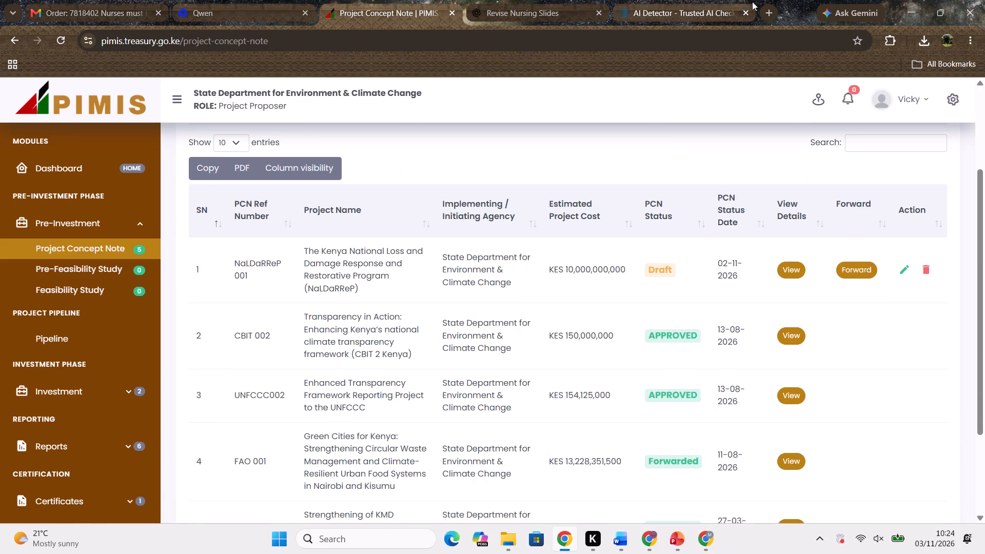
# In Google Chrome, open WhatsApp Web in a new browser tab.
pyautogui.click(767, 10)
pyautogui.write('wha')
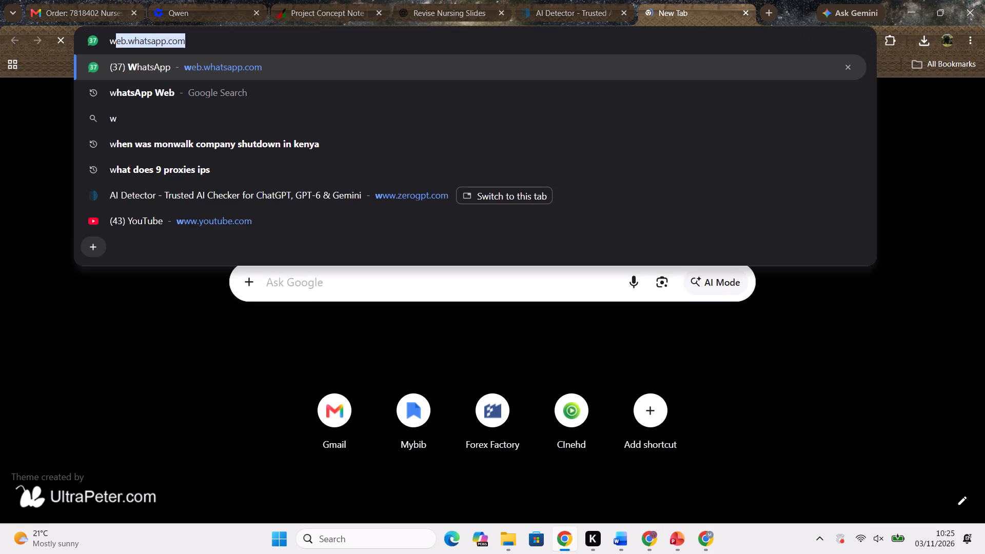
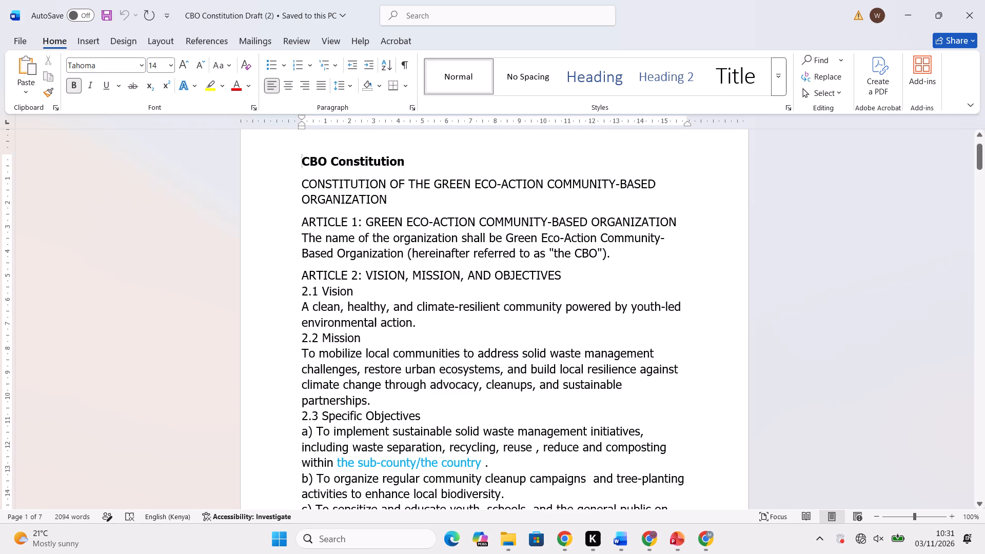
# In the CBO Constitution draft in Word, read the opening articles on the organization's name, vision, mission and specific objectives.
pyautogui.scroll(-1, 387, 280)
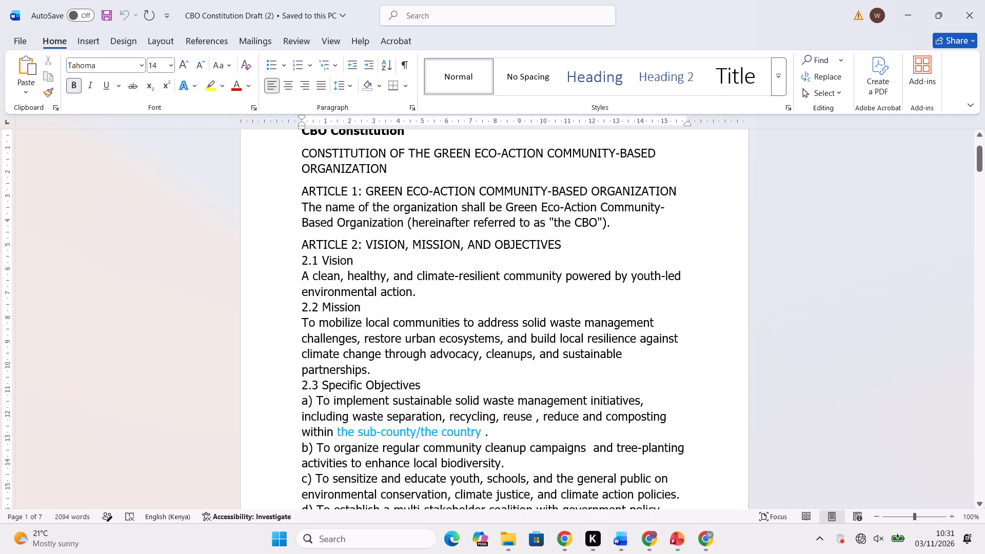
pyautogui.scroll(-1, 528, 276)
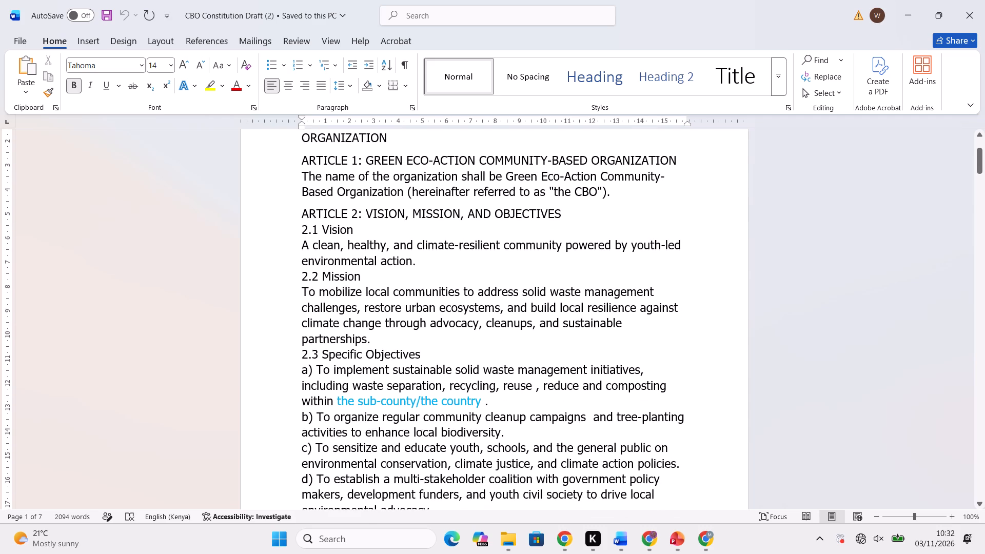
pyautogui.scroll(-3, 435, 290)
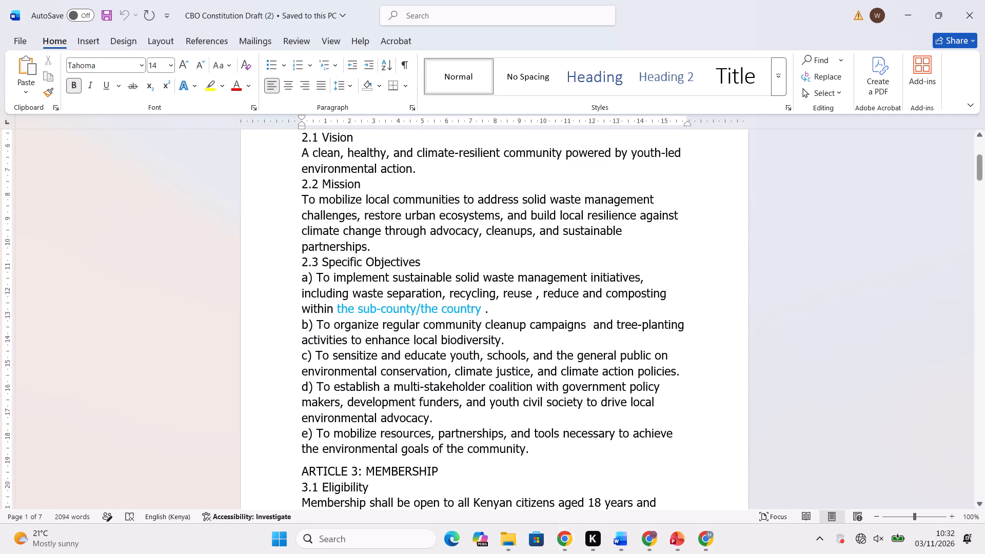
pyautogui.scroll(4, 351, 262)
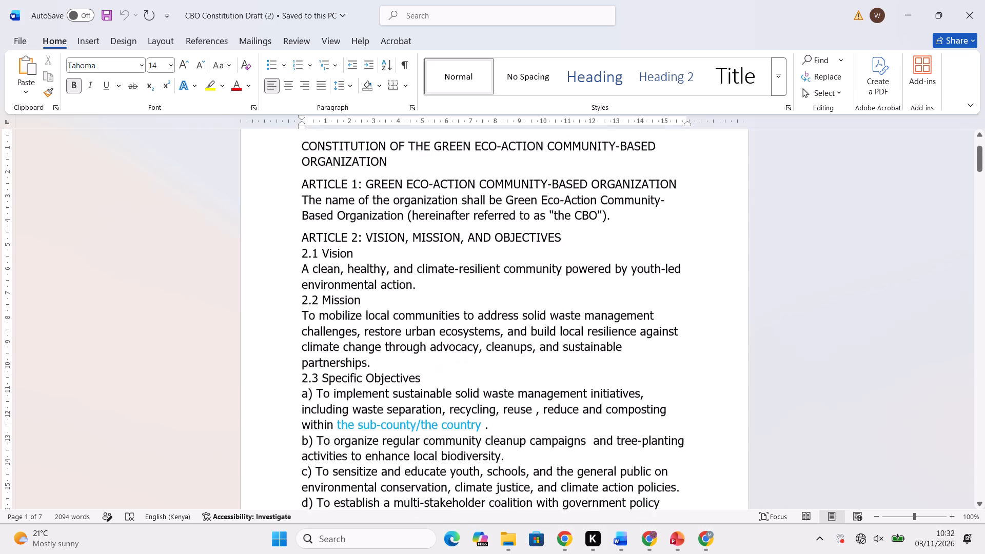
pyautogui.scroll(7, 364, 306)
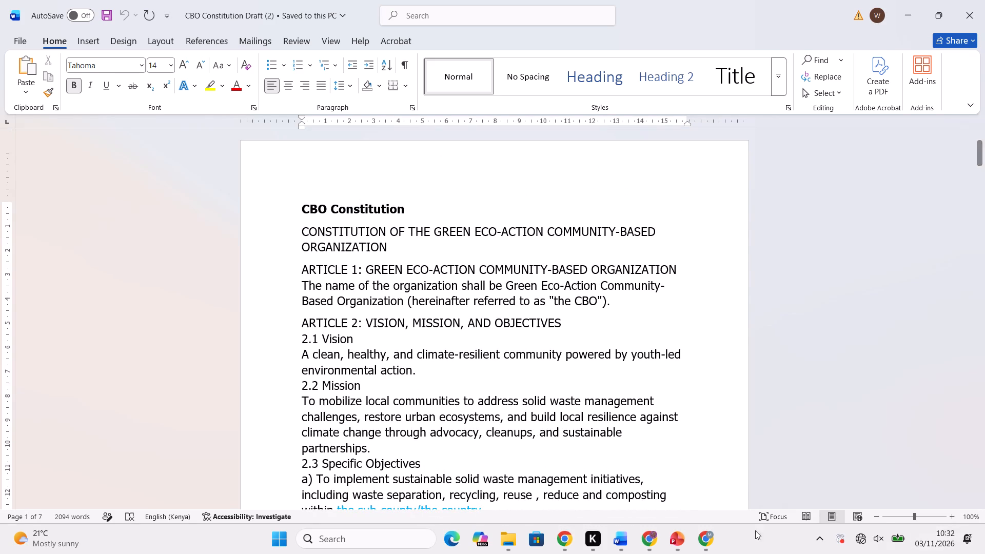